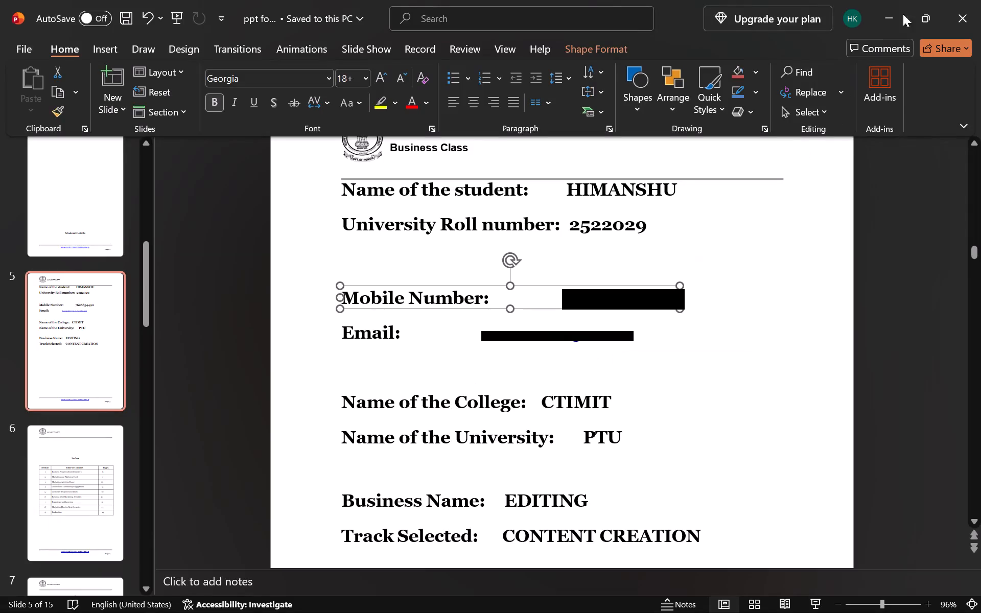
Minimize the PowerPoint presentation window to reach the desktop.
{"action": "left_click", "coordinate": [880, 20]}
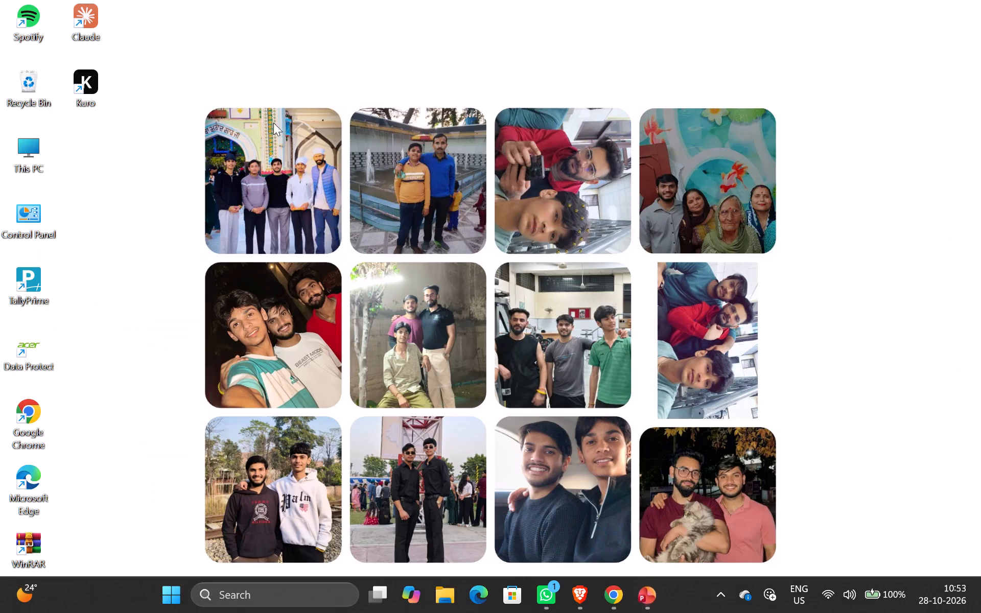
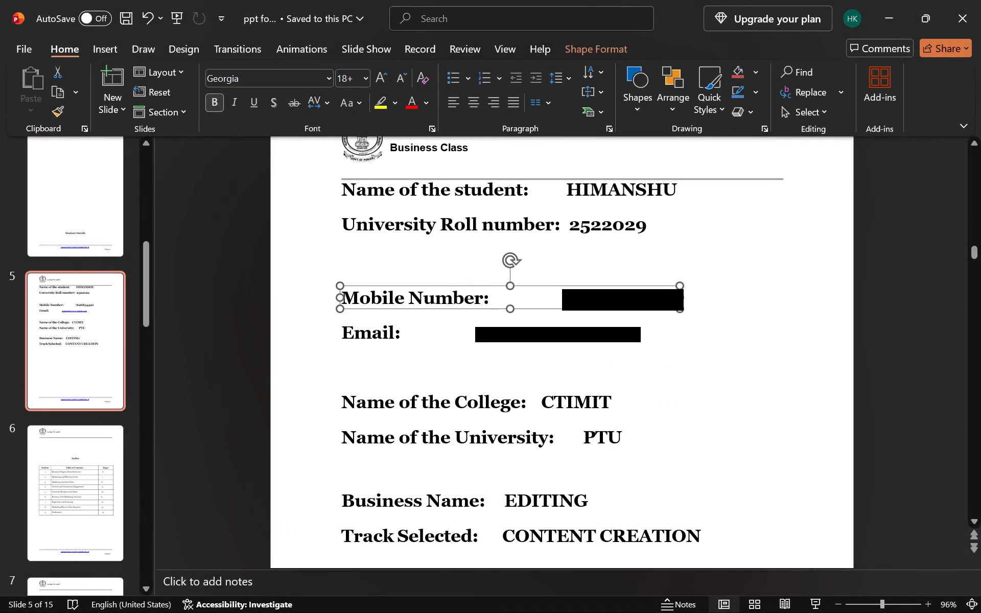
Shift the email address text box on slide 5 slightly to the right and widen it to about the mobile number's right edge.
{"action": "left_click", "coordinate": [620, 338]}
{"action": "left_click", "coordinate": [612, 338]}
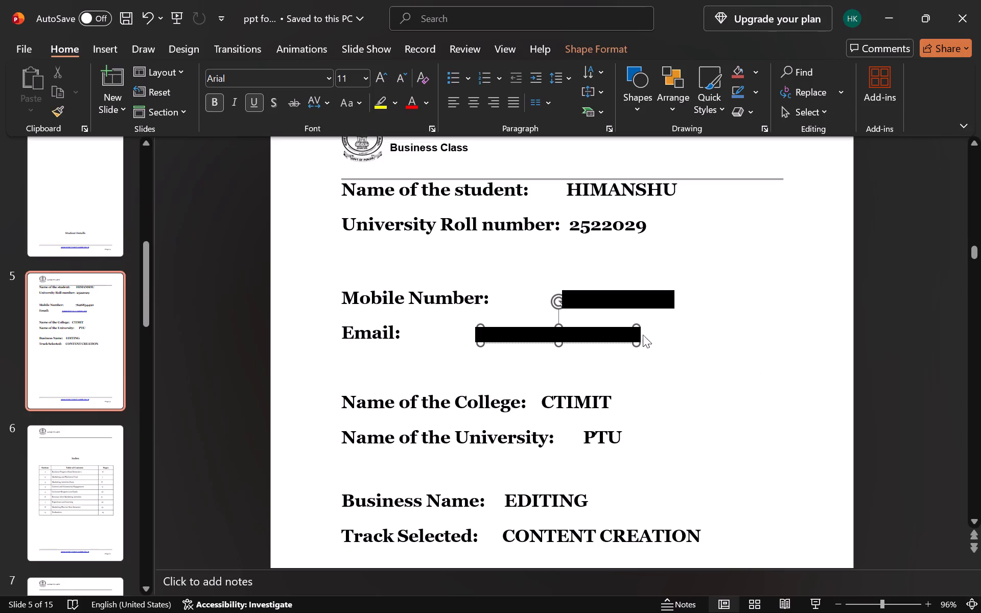
{"action": "left_click_drag", "start_coordinate": [637, 337], "coordinate": [649, 337]}
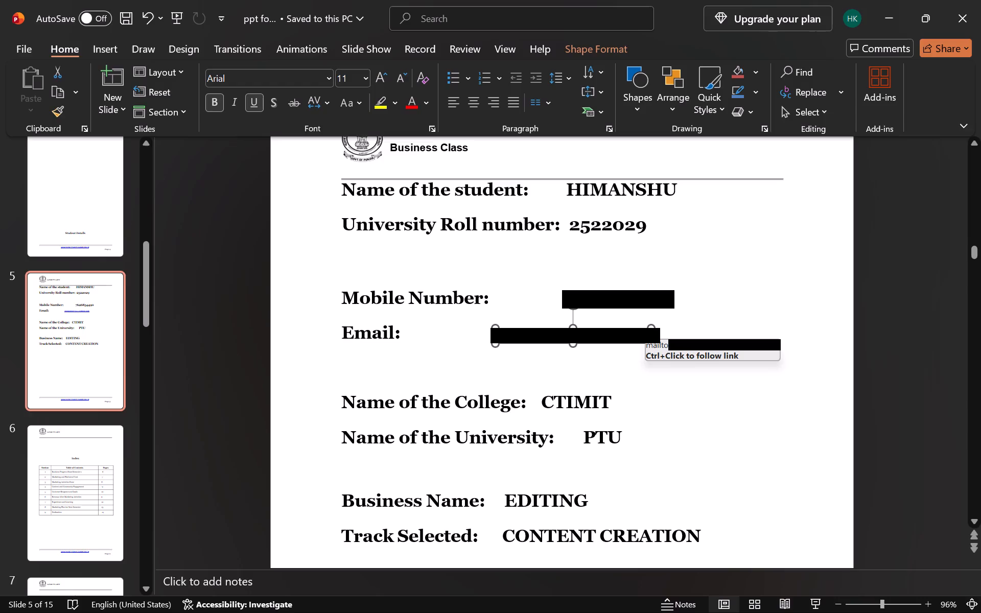
{"action": "left_click_drag", "start_coordinate": [651, 329], "coordinate": [683, 325]}
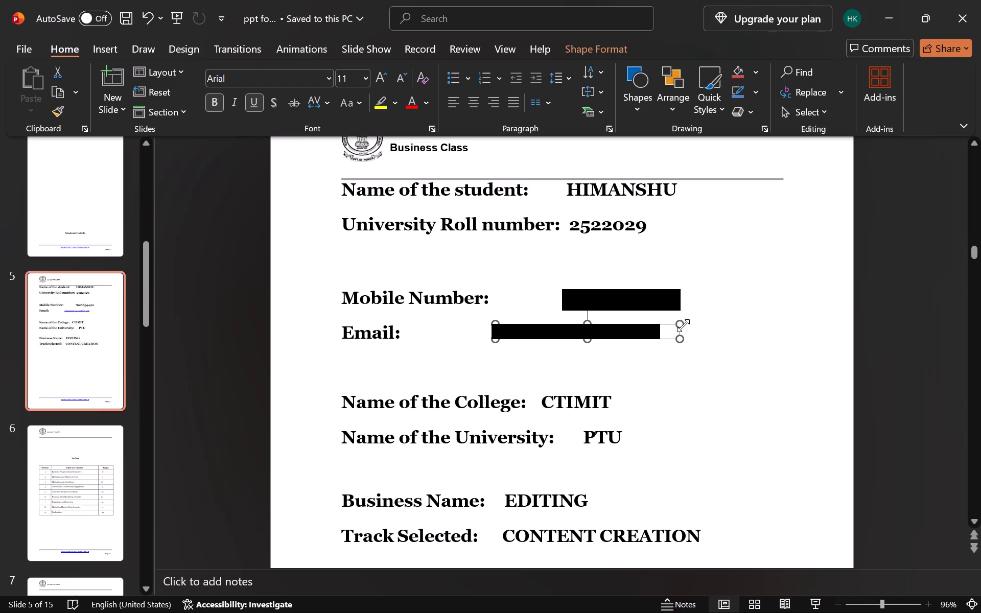
Replace the user-name part of the email address on slide 5 with the student's own email user name.
{"action": "left_click", "coordinate": [587, 331]}
{"action": "key", "text": "BackSpace"}
{"action": "key", "text": "BackSpace"}
{"action": "key", "text": "BackSpace"}
{"action": "key", "text": "BackSpace"}
{"action": "key", "text": "BackSpace"}
{"action": "key", "text": "BackSpace"}
{"action": "key", "text": "BackSpace"}
{"action": "key", "text": "BackSpace"}
{"action": "key", "text": "BackSpace"}
{"action": "key", "text": "BackSpace"}
{"action": "key", "text": "BackSpace"}
{"action": "key", "text": "BackSpace"}
{"action": "key", "text": "BackSpace"}
{"action": "key", "text": "BackSpace"}
{"action": "key", "text": "BackSpace"}
{"action": "key", "text": "BackSpace"}
{"action": "key", "text": "BackSpace"}
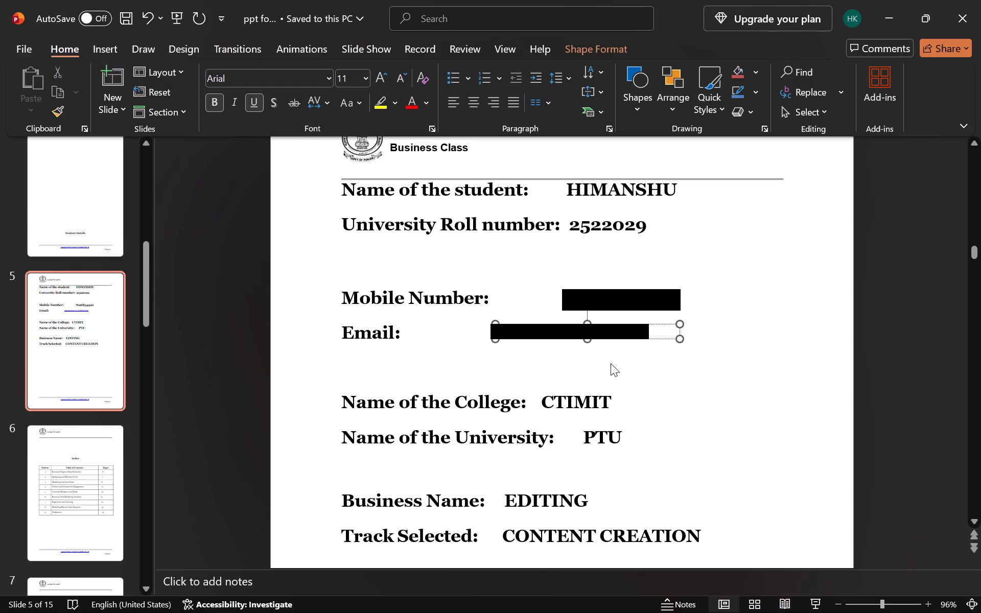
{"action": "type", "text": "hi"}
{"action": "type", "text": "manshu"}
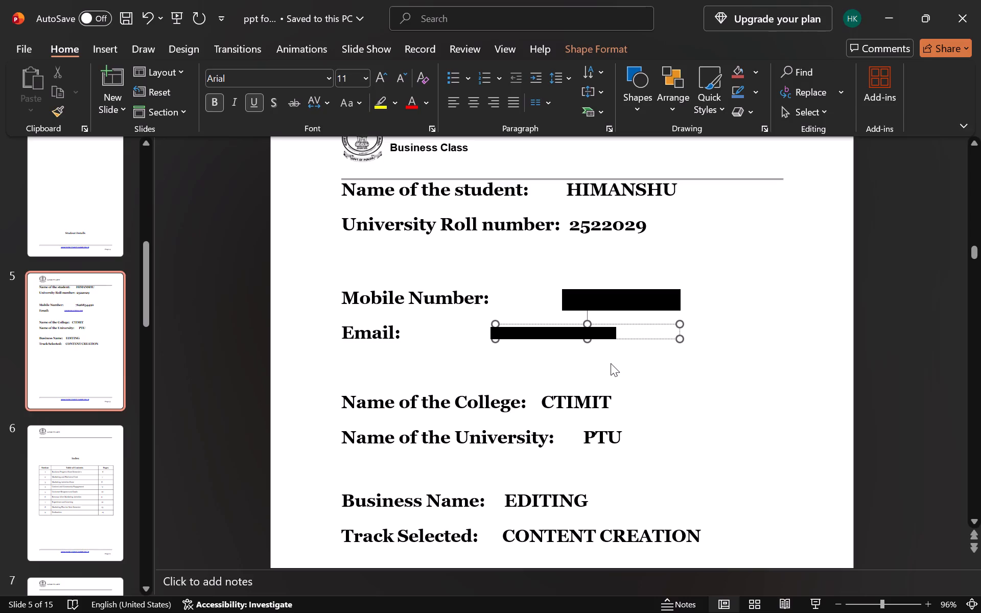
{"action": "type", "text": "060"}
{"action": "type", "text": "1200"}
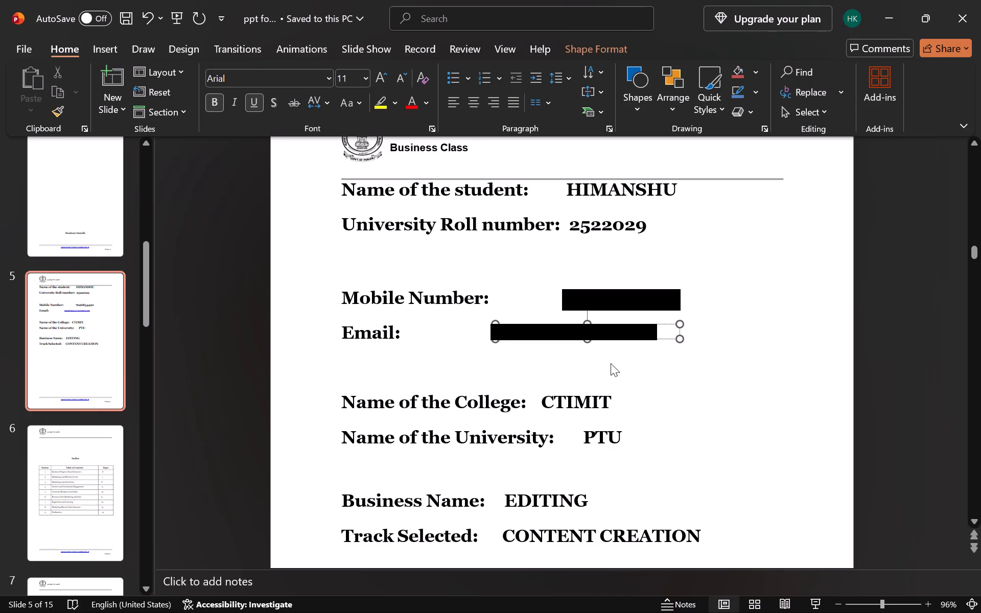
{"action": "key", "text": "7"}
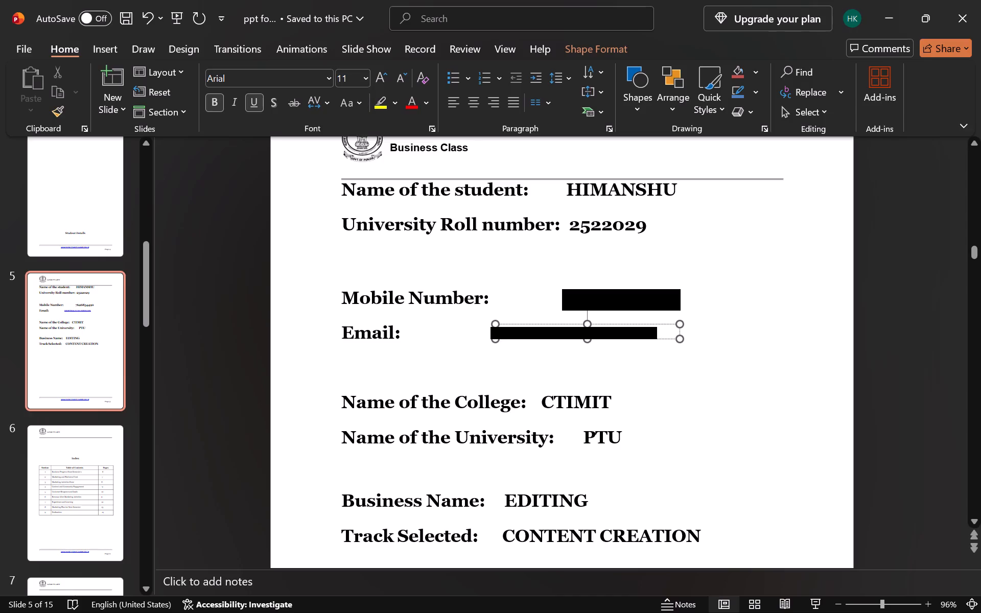
Replace the Business Name value EDITING on slide 5 with I.MASOCHISM.
{"action": "scroll", "coordinate": [626, 419], "scroll_direction": "down", "scroll_amount": 1}
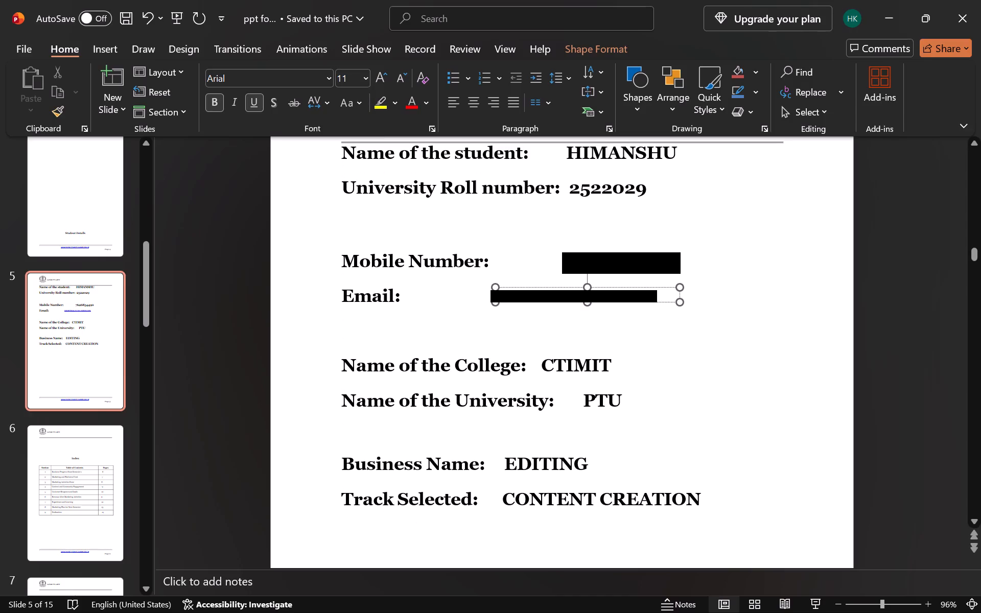
{"action": "left_click", "coordinate": [595, 461]}
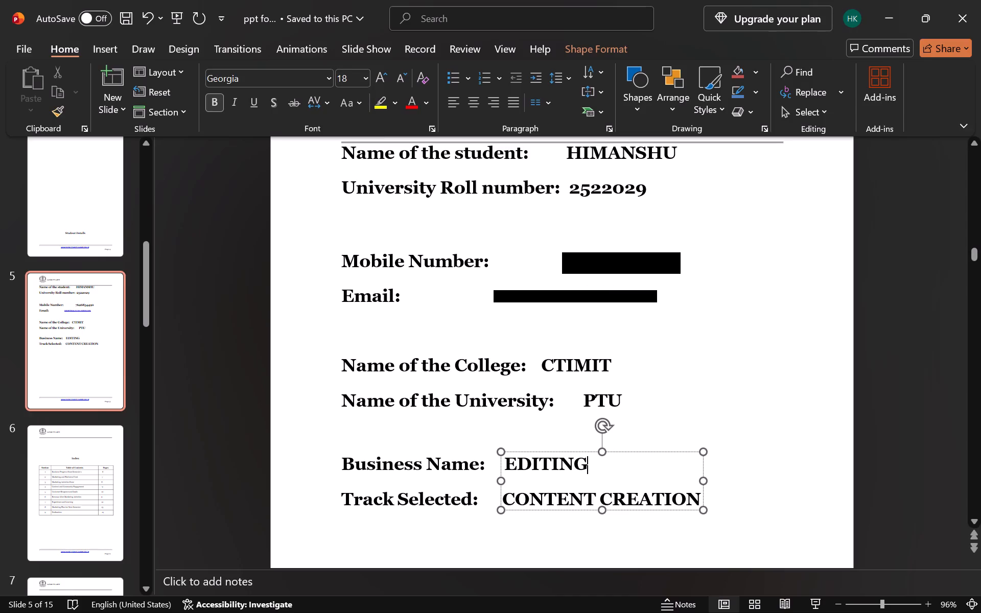
{"action": "key", "text": "BackSpace"}
{"action": "key", "text": "BackSpace"}
{"action": "key", "text": "BackSpace"}
{"action": "key", "text": "BackSpace"}
{"action": "key", "text": "BackSpace"}
{"action": "key", "text": "BackSpace"}
{"action": "key", "text": "BackSpace"}
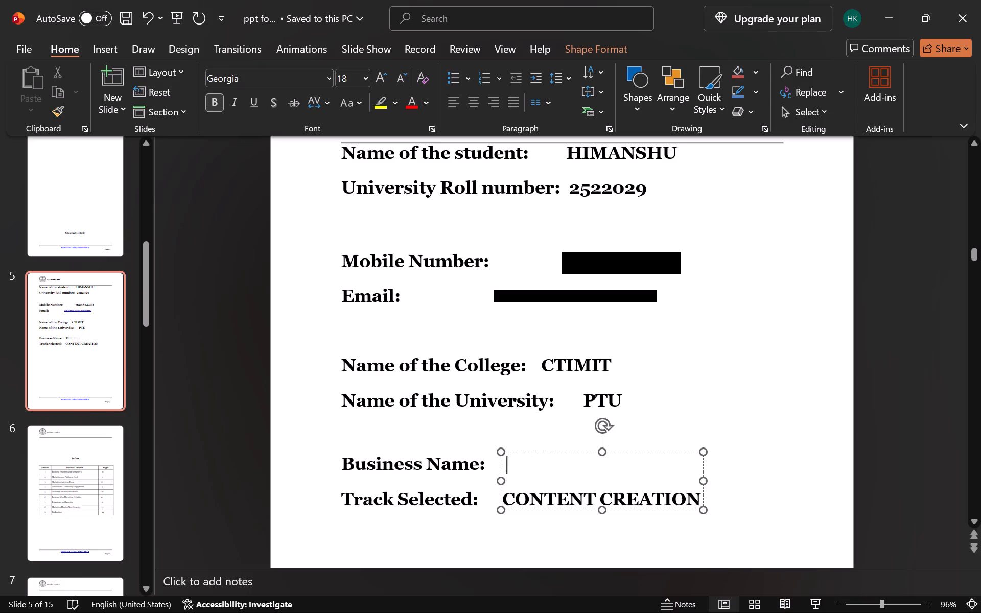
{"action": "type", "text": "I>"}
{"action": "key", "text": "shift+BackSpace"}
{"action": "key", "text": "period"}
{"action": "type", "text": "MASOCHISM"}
Save the presentation with the updated student details.
{"action": "scroll", "coordinate": [595, 461], "scroll_direction": "up", "scroll_amount": 1}
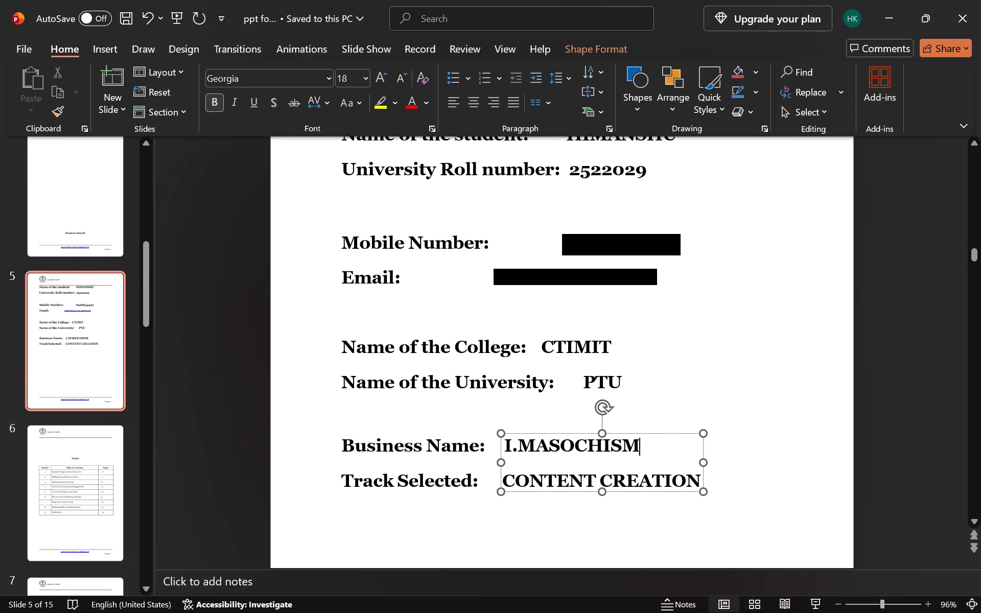
{"action": "scroll", "coordinate": [595, 461], "scroll_direction": "up", "scroll_amount": 1}
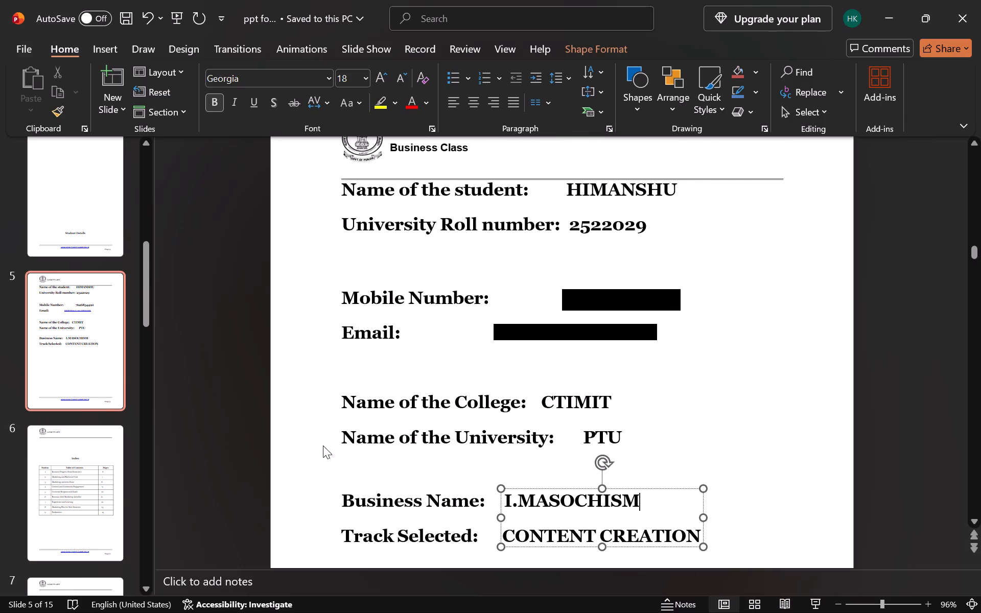
{"action": "key", "text": "ctrl+s"}
{"action": "key", "text": "ctrl+s"}
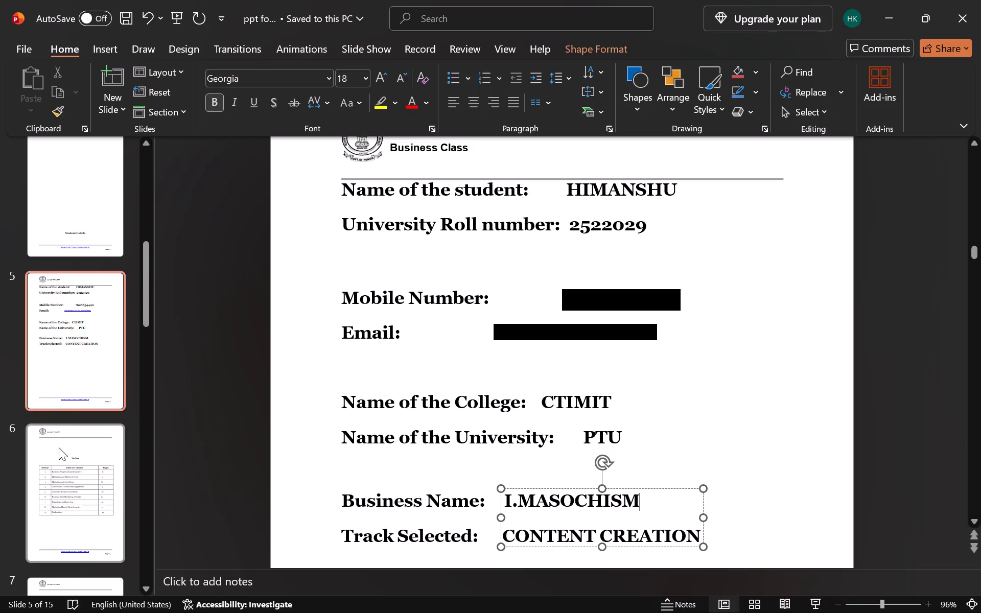
Open slide 6 and examine the sections and page numbers in the Index table.
{"action": "left_click", "coordinate": [59, 447]}
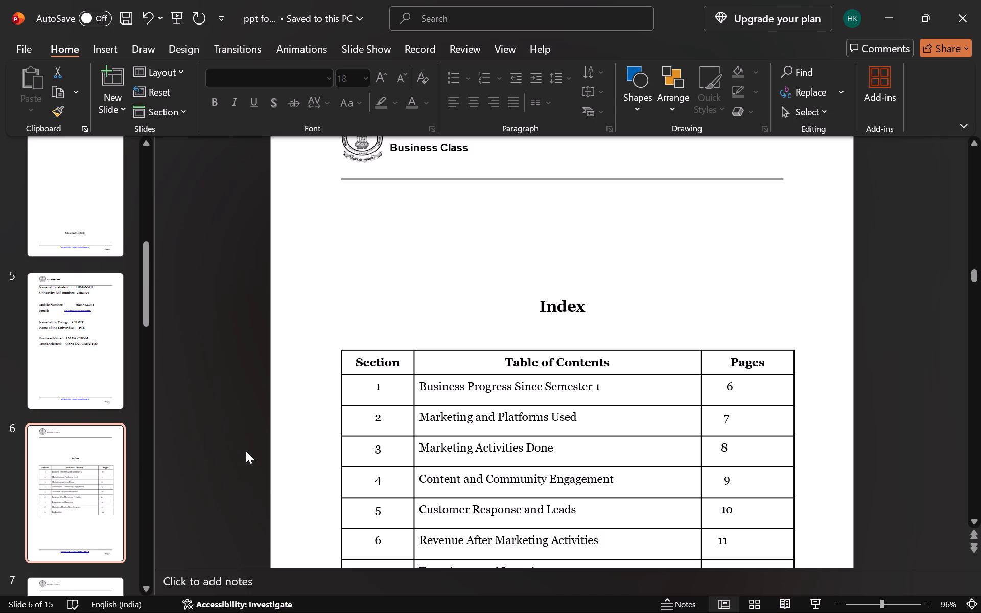
{"action": "scroll", "coordinate": [320, 425], "scroll_direction": "down", "scroll_amount": 2}
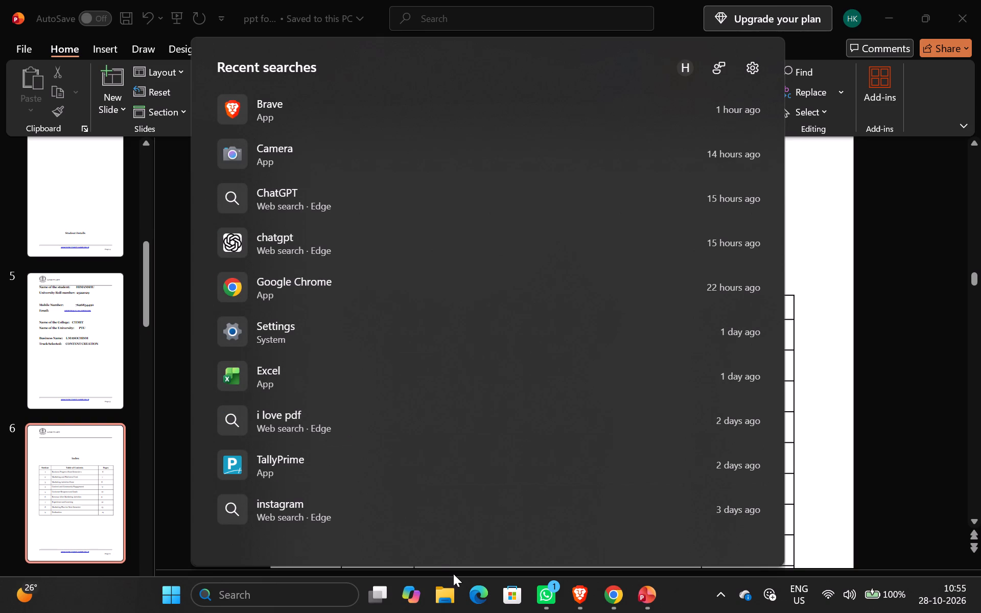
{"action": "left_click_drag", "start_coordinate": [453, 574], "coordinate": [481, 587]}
Switch to Google Chrome and open the PTU exam portal site, ptuexam.com.
{"action": "left_click_drag", "start_coordinate": [481, 587], "coordinate": [426, 292]}
{"action": "left_click", "coordinate": [426, 292]}
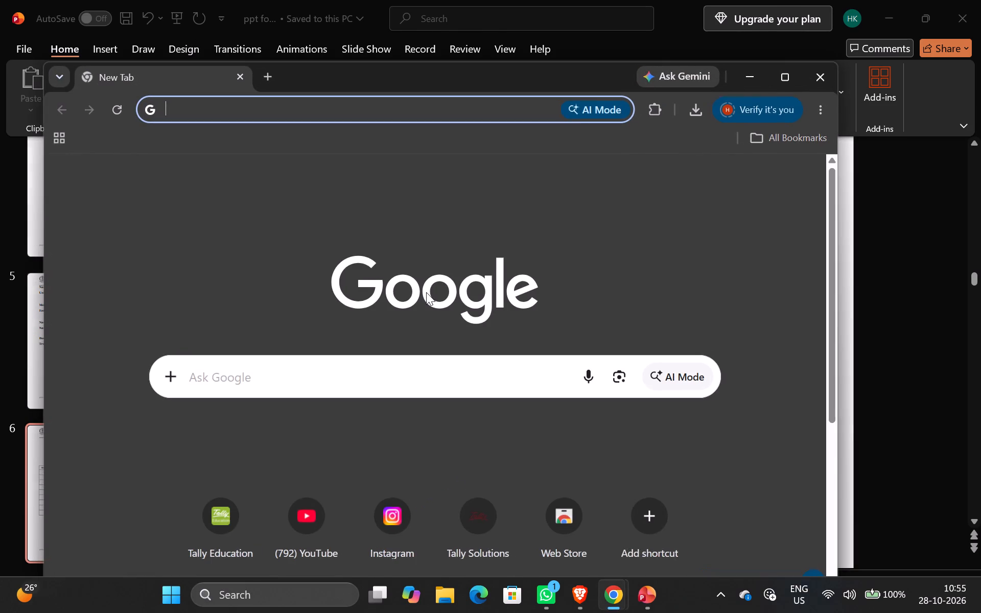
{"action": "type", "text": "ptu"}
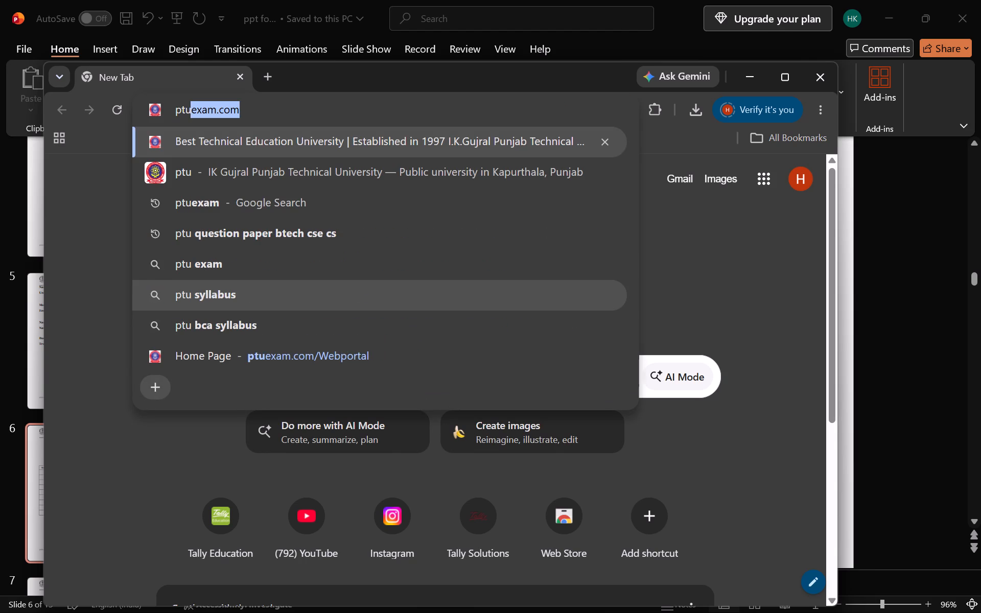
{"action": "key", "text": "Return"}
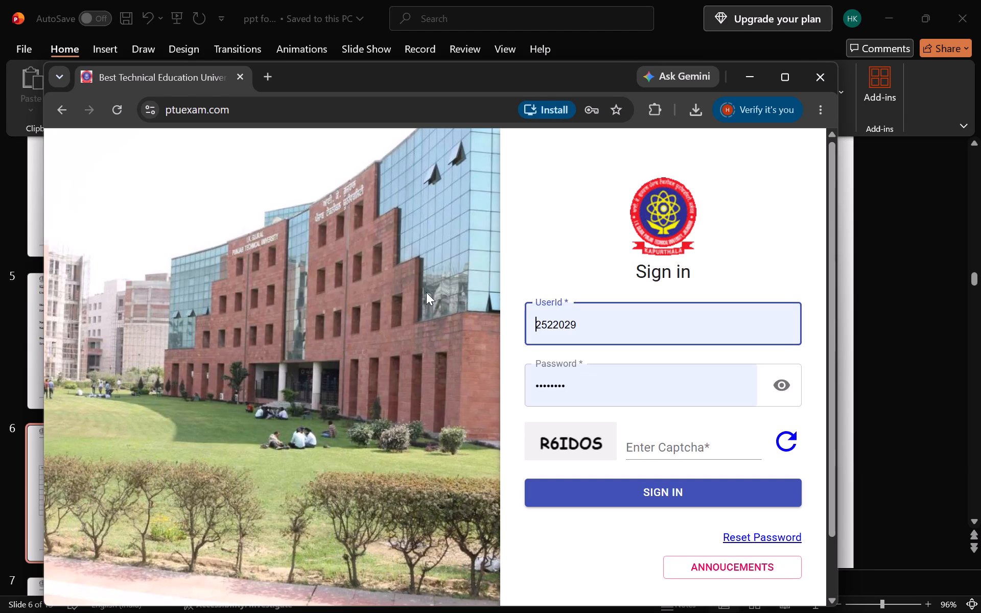
Enter the displayed captcha and sign in to the student portal with the prefilled user ID and password.
{"action": "left_click", "coordinate": [636, 432]}
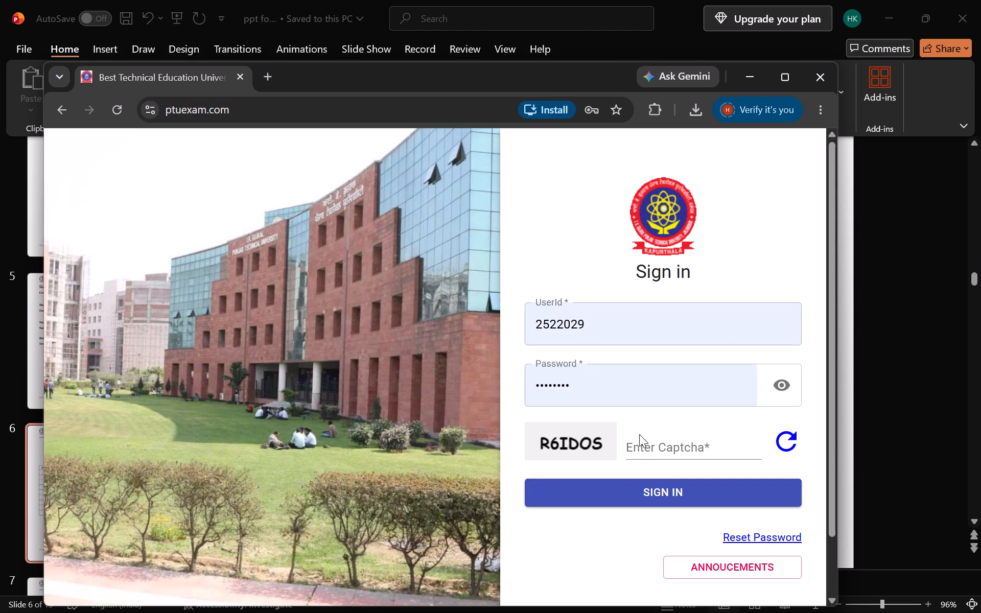
{"action": "left_click", "coordinate": [640, 438]}
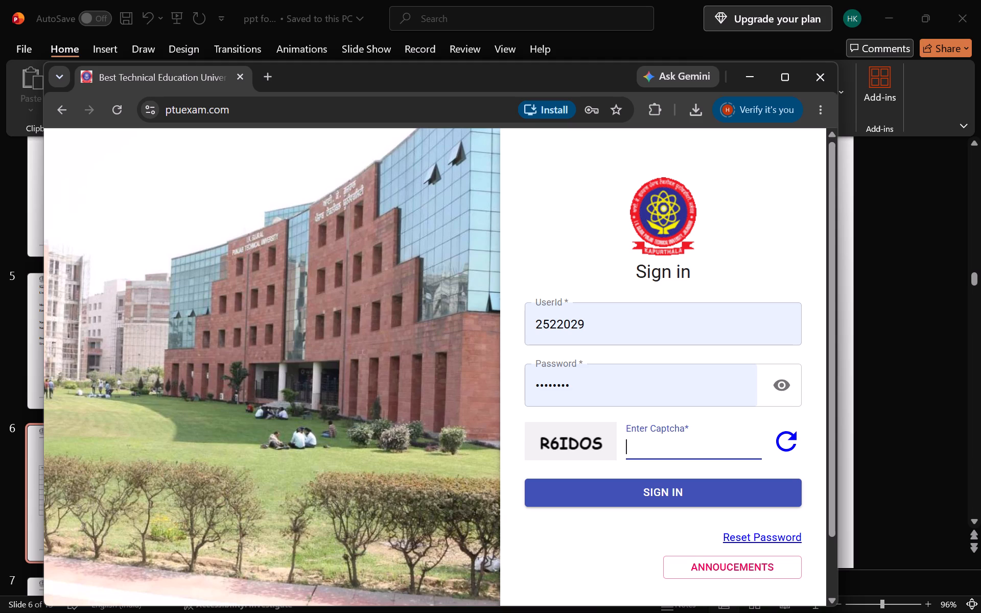
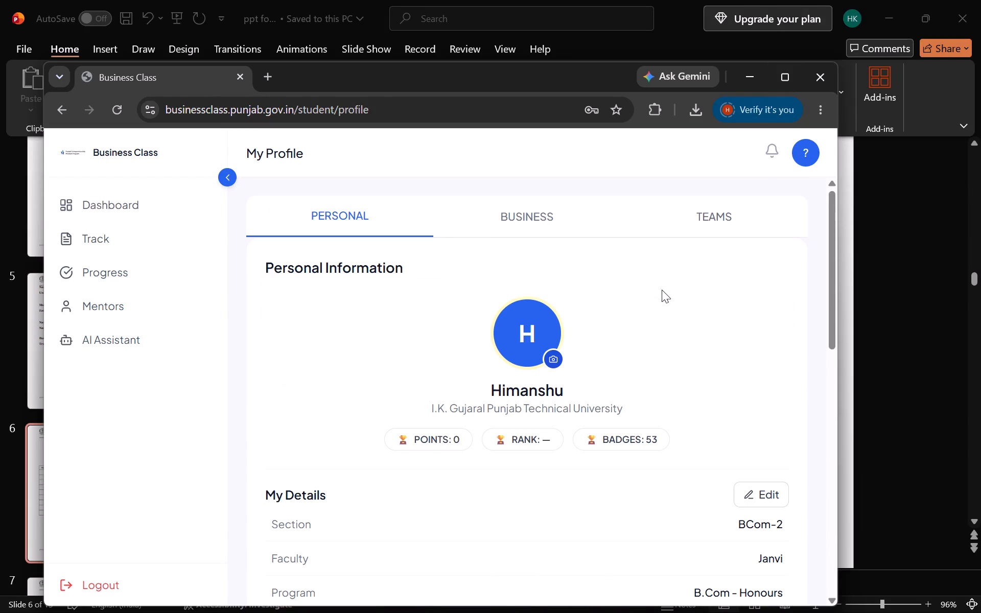
Switch to Chrome and examine the student's personal information and details on the Business Class profile page.
{"action": "scroll", "coordinate": [632, 329], "scroll_direction": "down", "scroll_amount": 2}
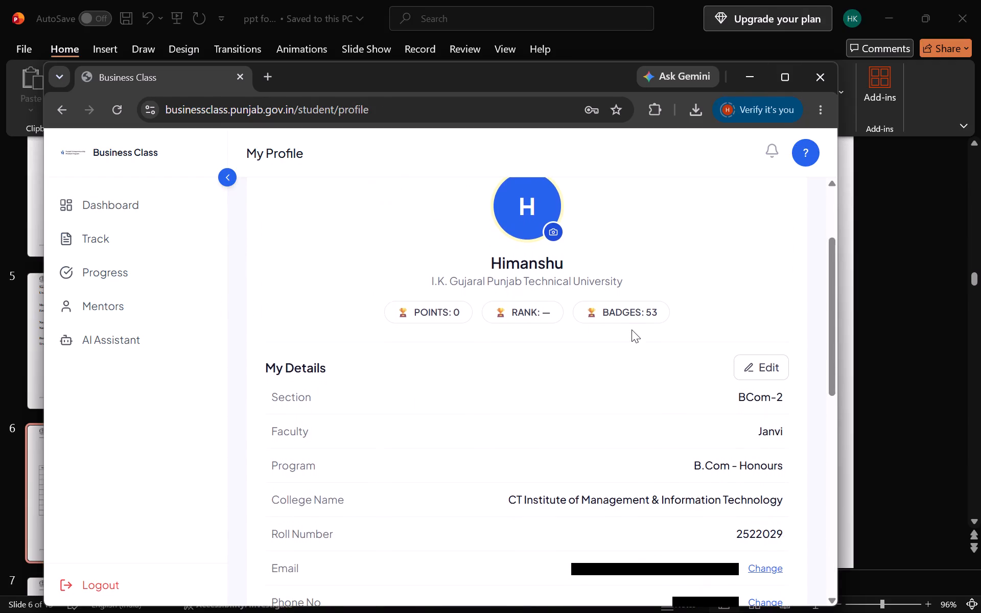
{"action": "scroll", "coordinate": [632, 329], "scroll_direction": "down", "scroll_amount": 3}
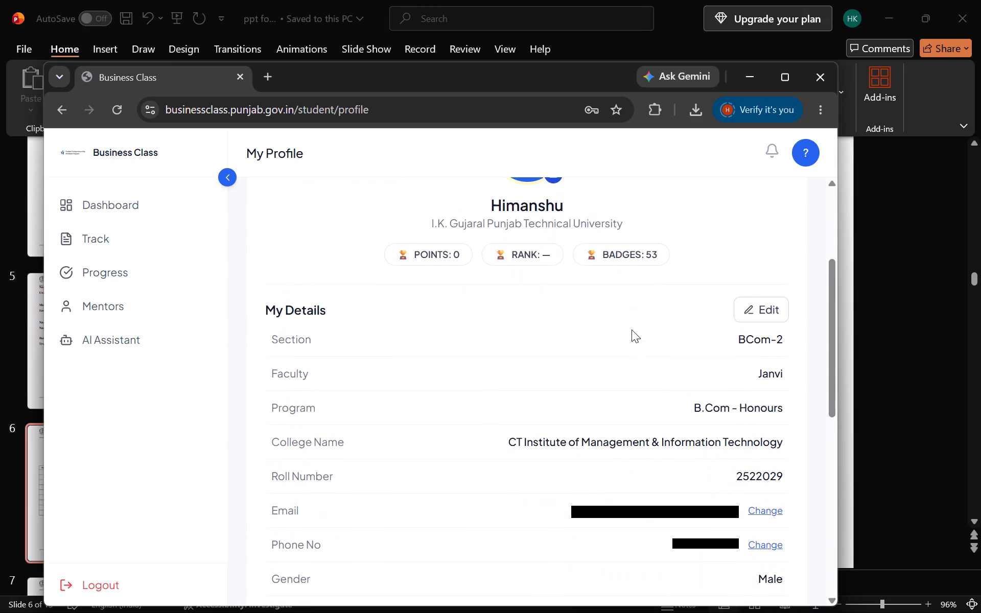
{"action": "scroll", "coordinate": [632, 329], "scroll_direction": "down", "scroll_amount": 1}
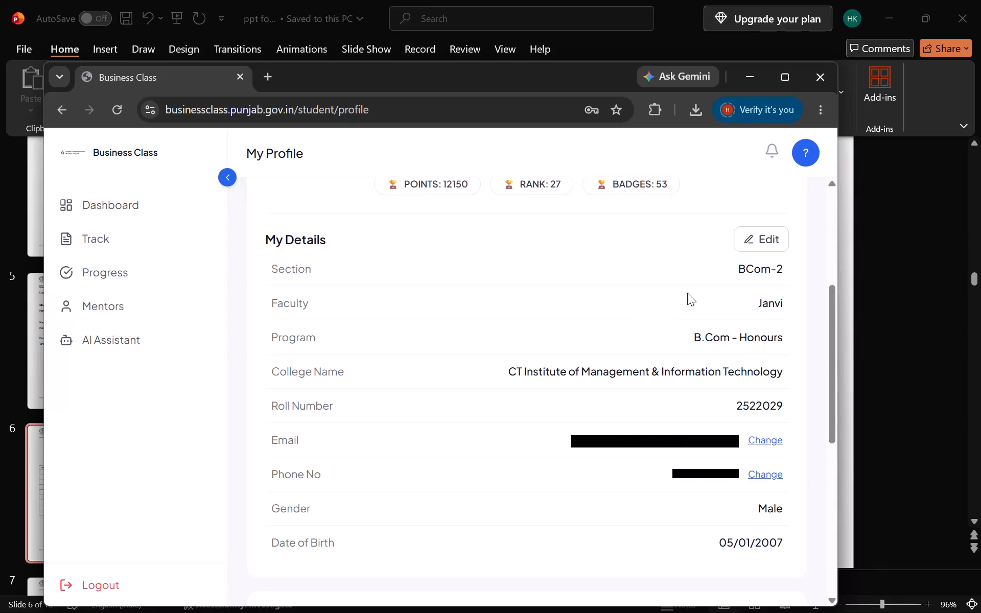
{"action": "scroll", "coordinate": [610, 278], "scroll_direction": "up", "scroll_amount": 2}
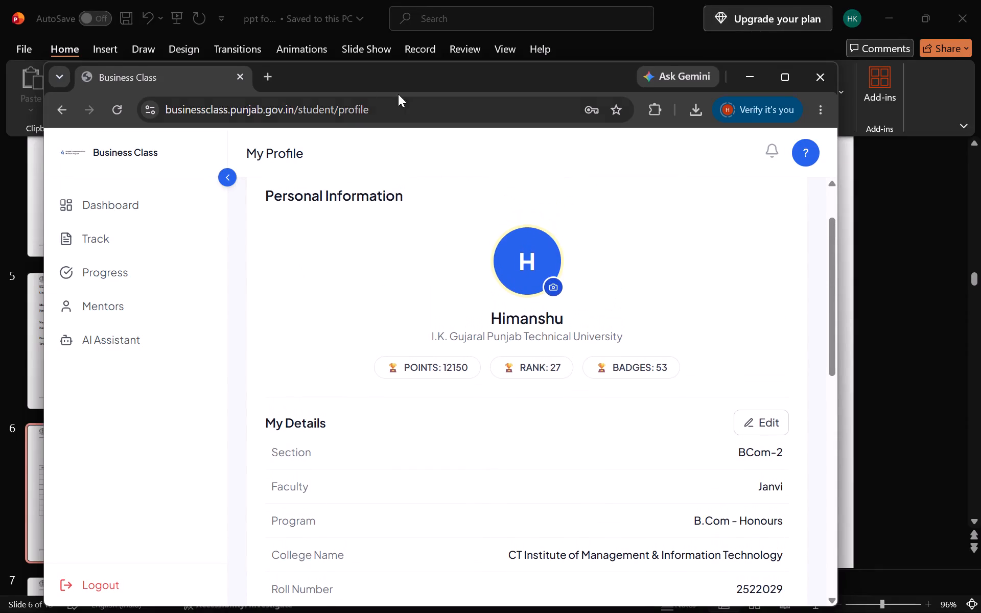
Go to the dashboard's semester track and open the milestones of Semester 2, Marketing Basics.
{"action": "left_click", "coordinate": [175, 203]}
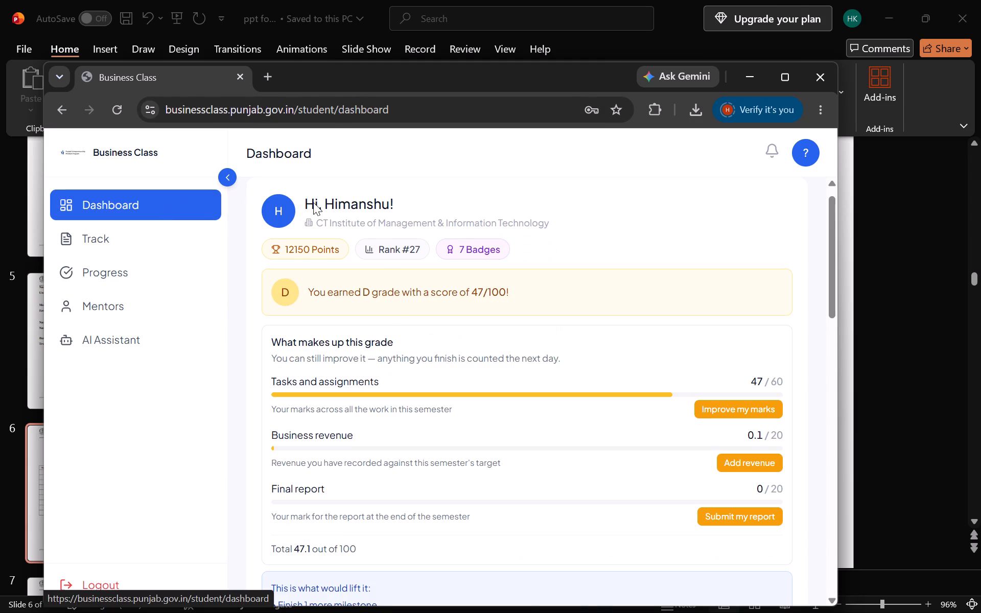
{"action": "scroll", "coordinate": [385, 311], "scroll_direction": "down", "scroll_amount": 3}
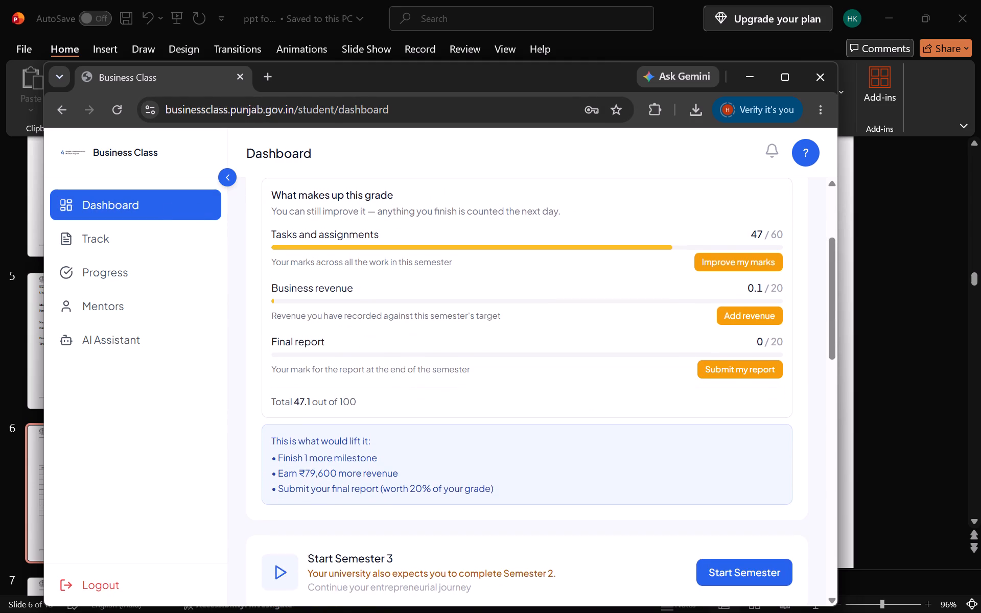
{"action": "scroll", "coordinate": [387, 301], "scroll_direction": "down", "scroll_amount": 1}
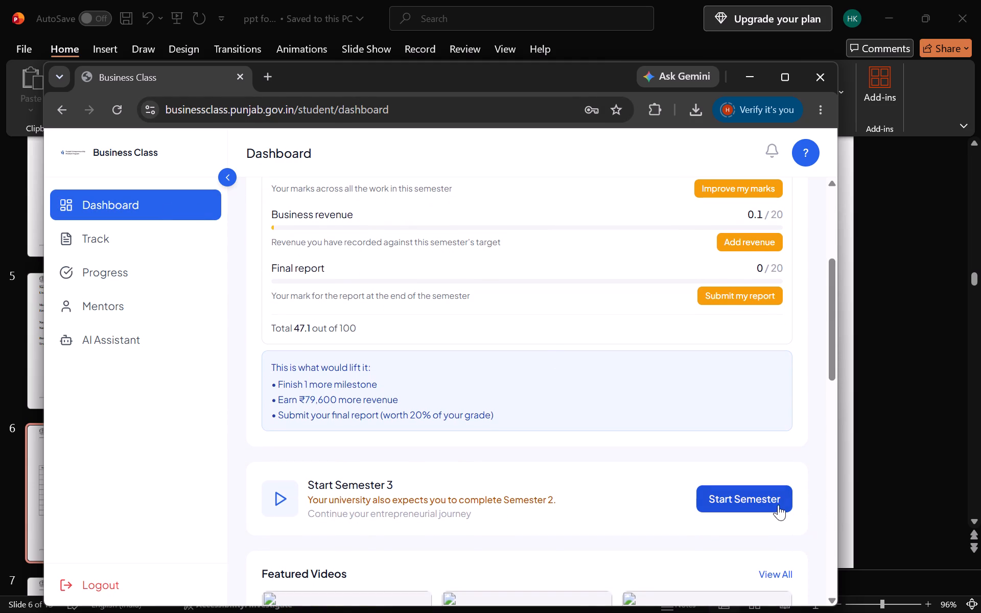
{"action": "left_click", "coordinate": [774, 498]}
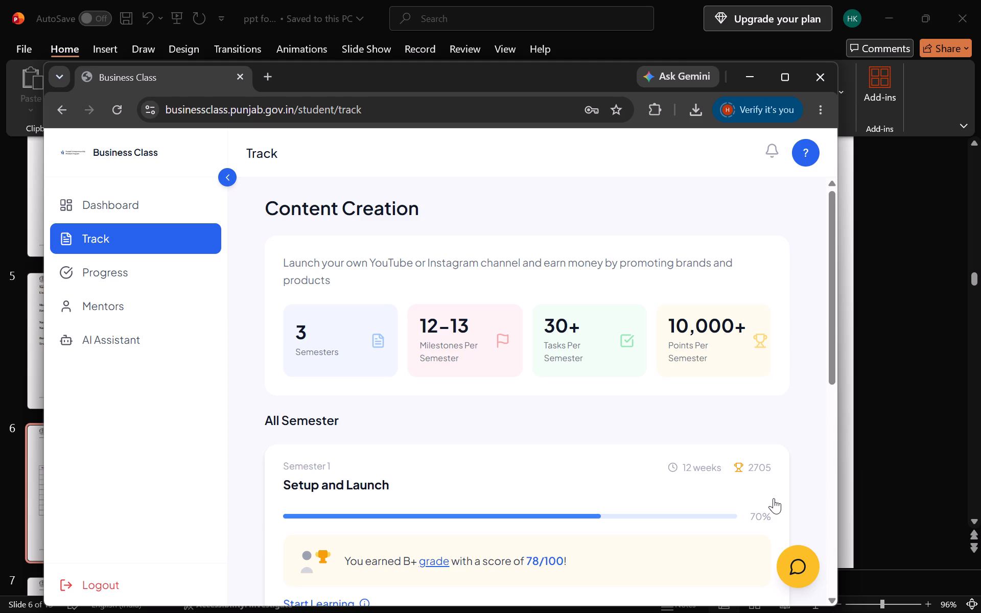
{"action": "scroll", "coordinate": [774, 498], "scroll_direction": "down", "scroll_amount": 2}
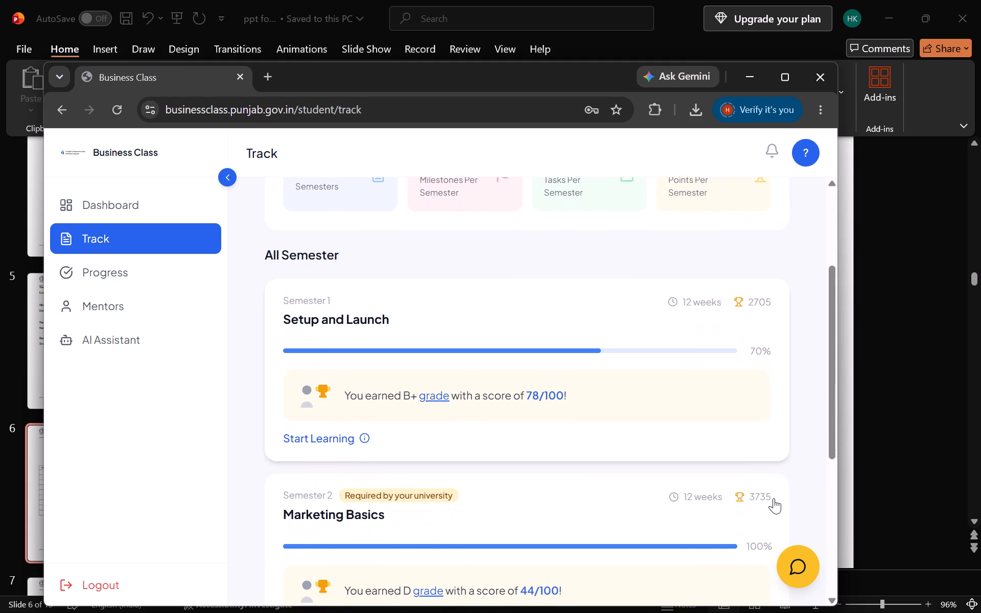
{"action": "scroll", "coordinate": [774, 498], "scroll_direction": "down", "scroll_amount": 1}
{"action": "scroll", "coordinate": [685, 474], "scroll_direction": "down", "scroll_amount": 1}
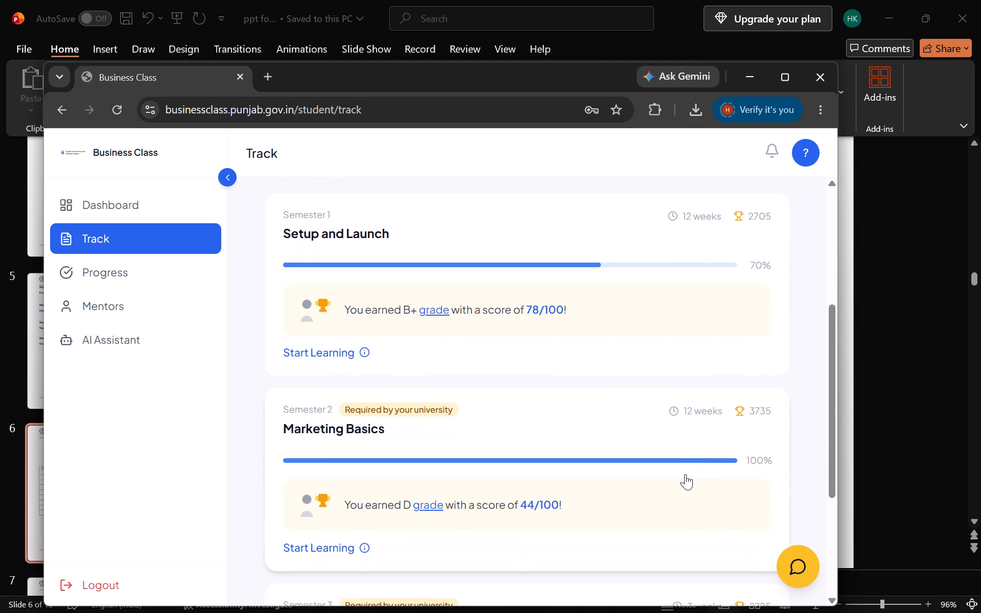
{"action": "scroll", "coordinate": [685, 474], "scroll_direction": "down", "scroll_amount": 1}
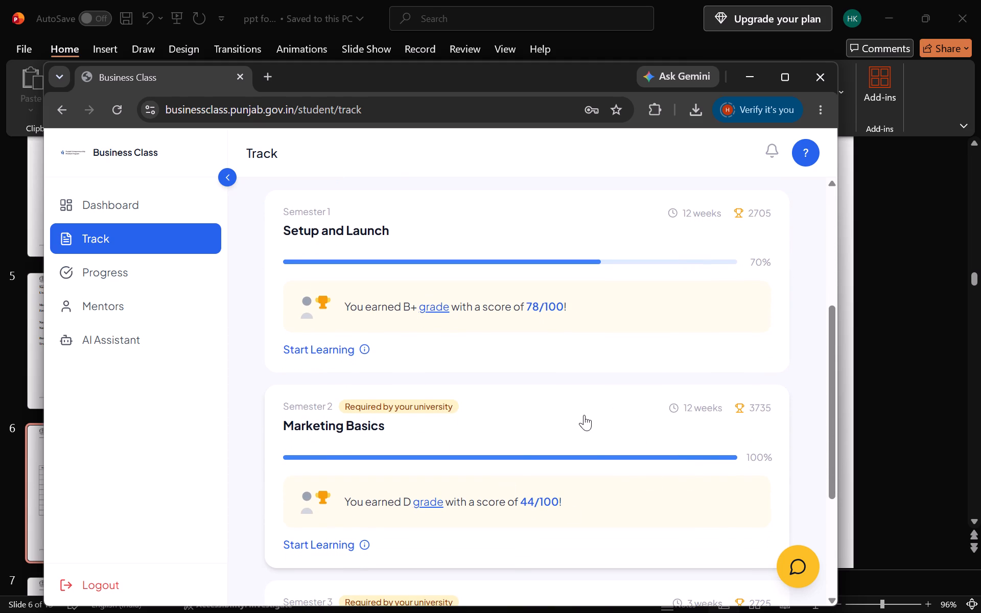
{"action": "left_click", "coordinate": [347, 541]}
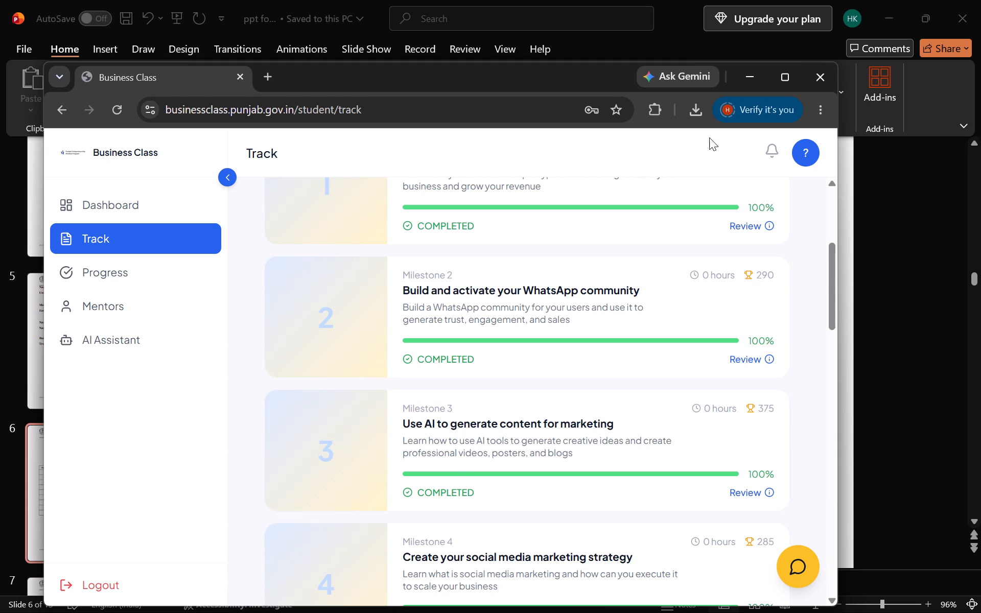
Maximize the browser window and try to capture the Marketing Basics milestone list starting from Milestone 1.
{"action": "left_click", "coordinate": [774, 80]}
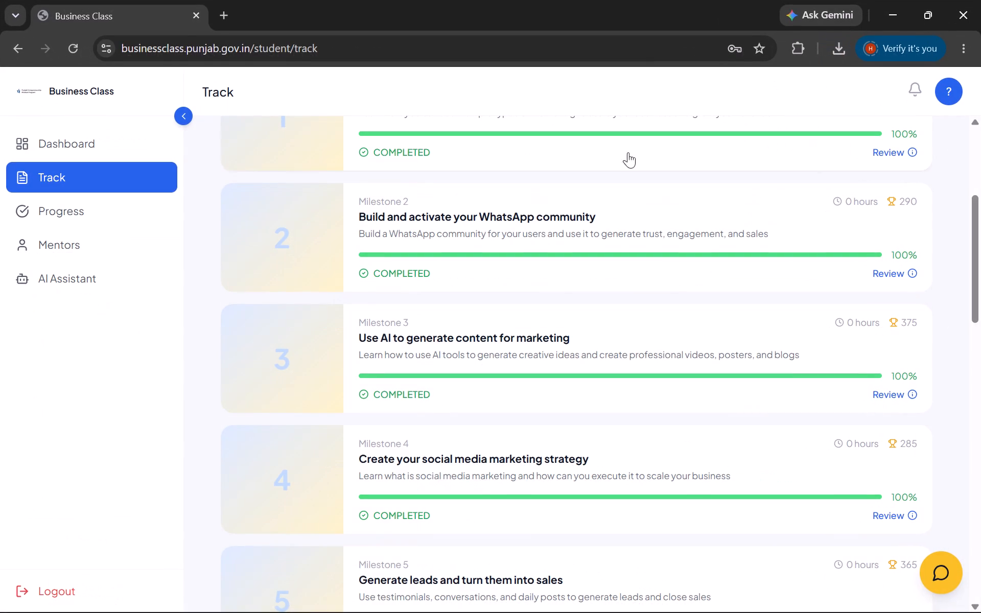
{"action": "scroll", "coordinate": [613, 159], "scroll_direction": "up", "scroll_amount": 1}
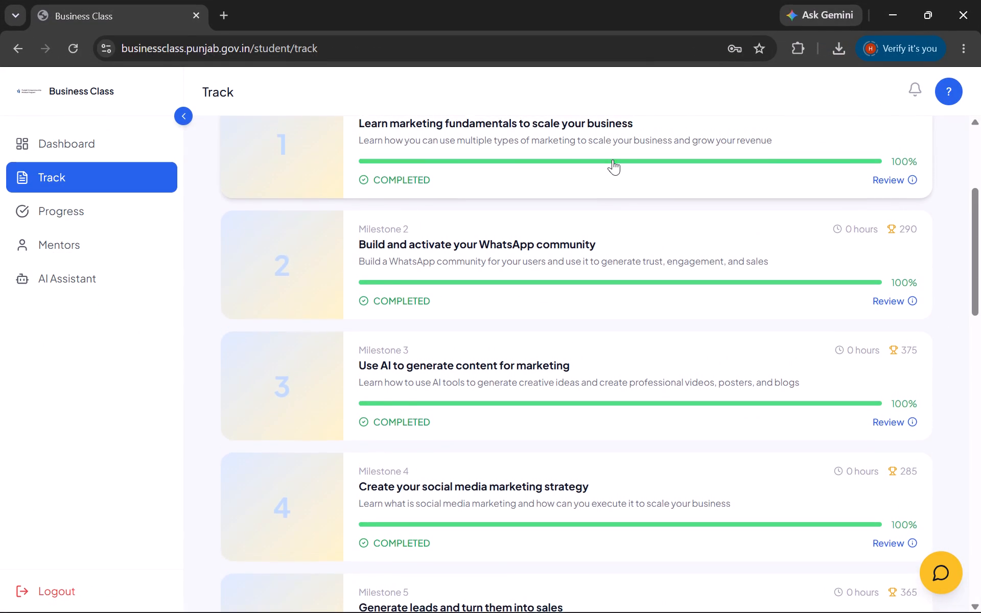
{"action": "scroll", "coordinate": [613, 159], "scroll_direction": "up", "scroll_amount": 2}
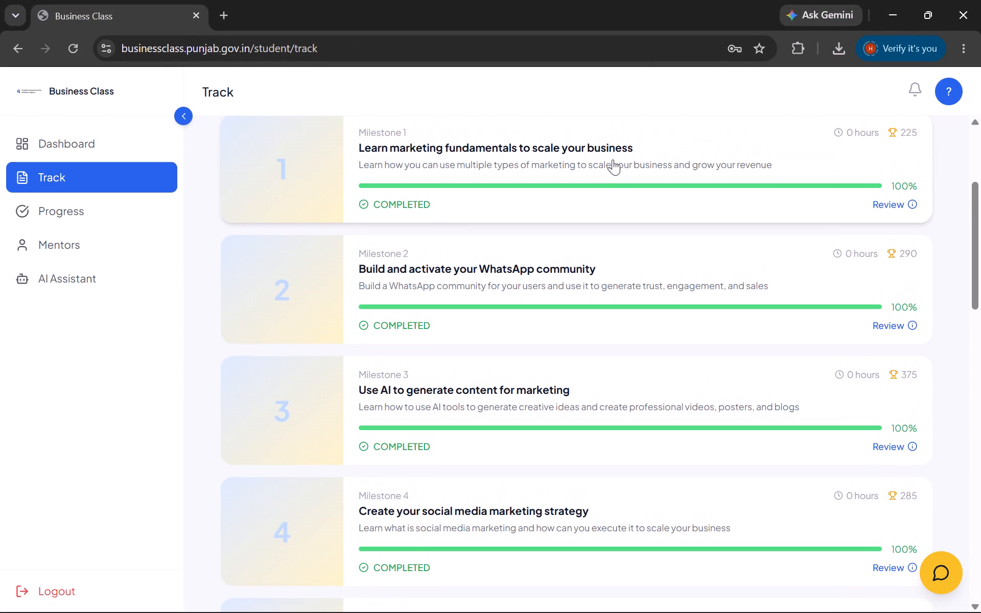
{"action": "key", "text": "ctrl+shift+s"}
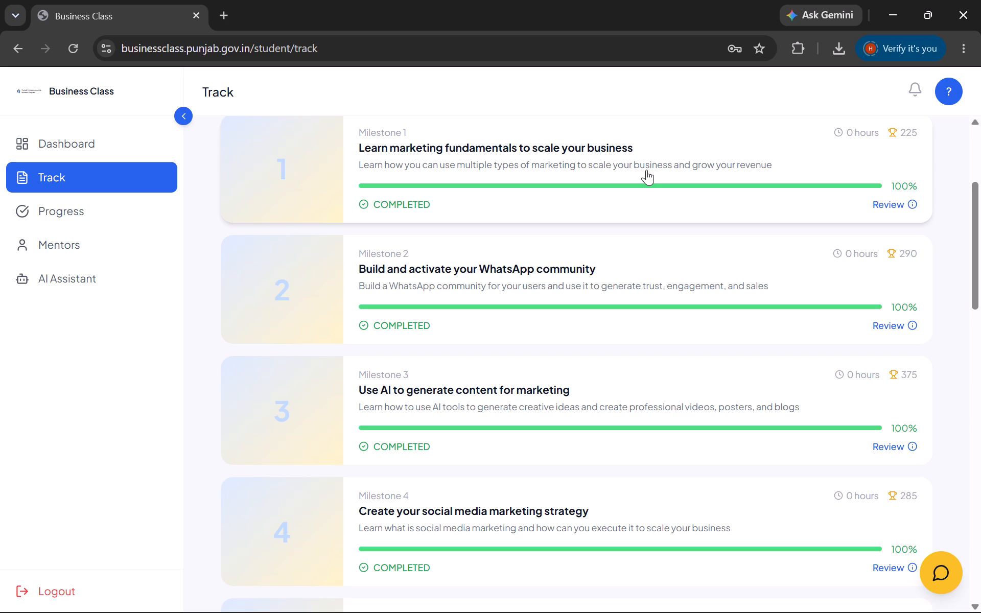
{"action": "key", "text": "ctrl+shift+s"}
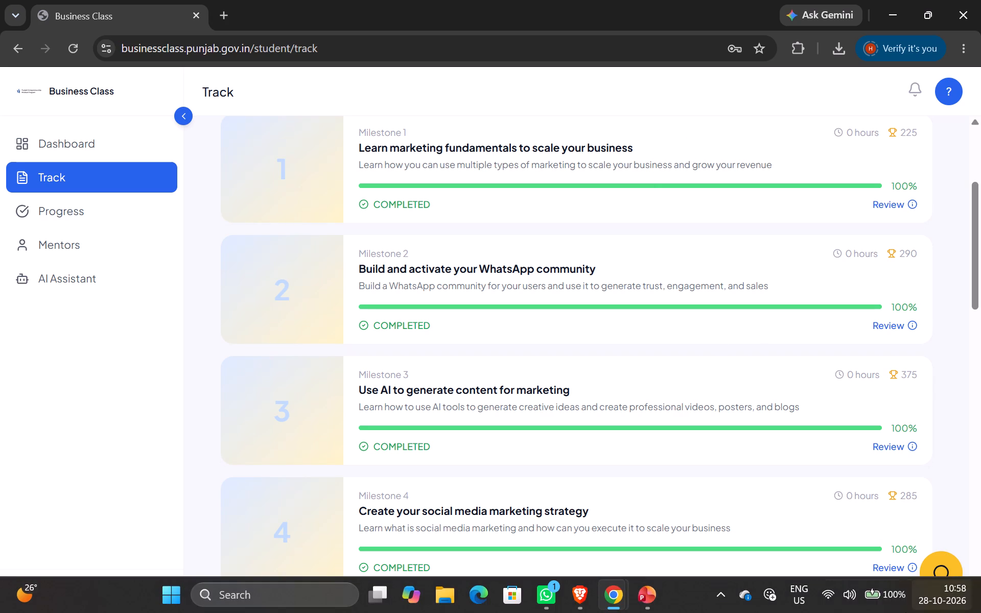
{"action": "left_click", "coordinate": [783, 402]}
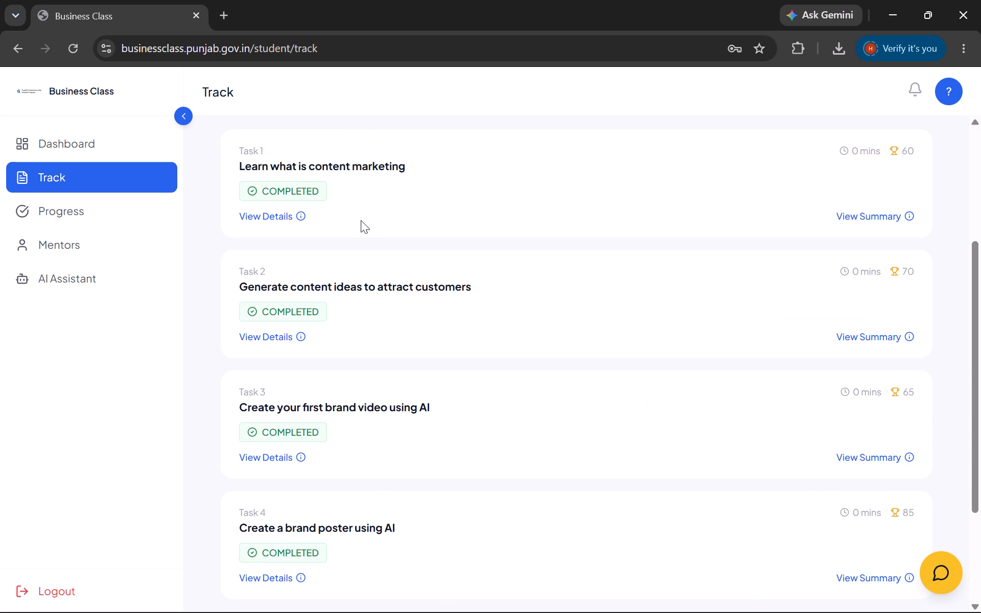
Return to the dashboard and reopen the Semester 2 Marketing Basics milestones, examining the list from Milestone 1.
{"action": "key", "text": "alt+Left"}
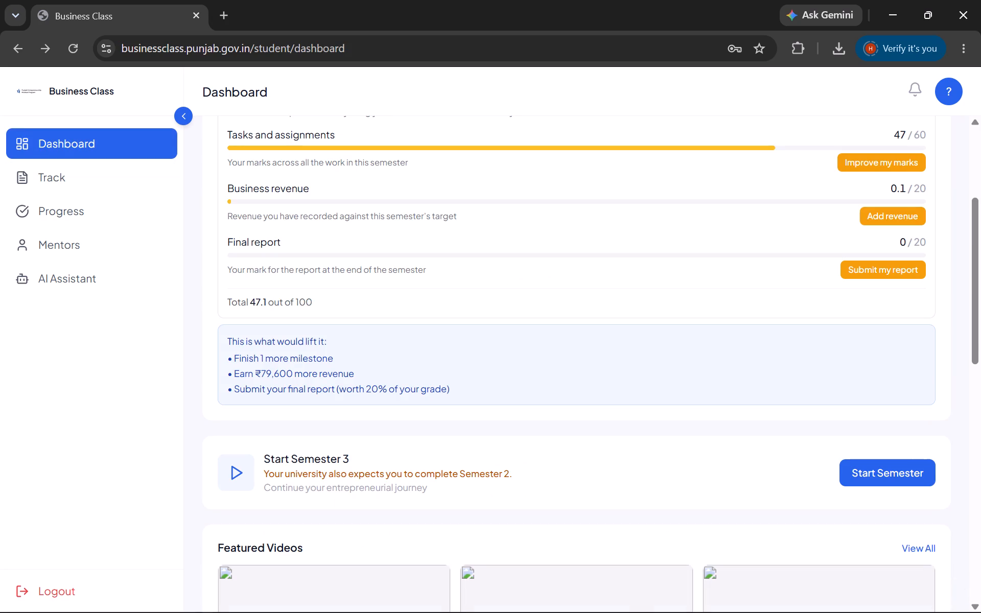
{"action": "left_click", "coordinate": [369, 487]}
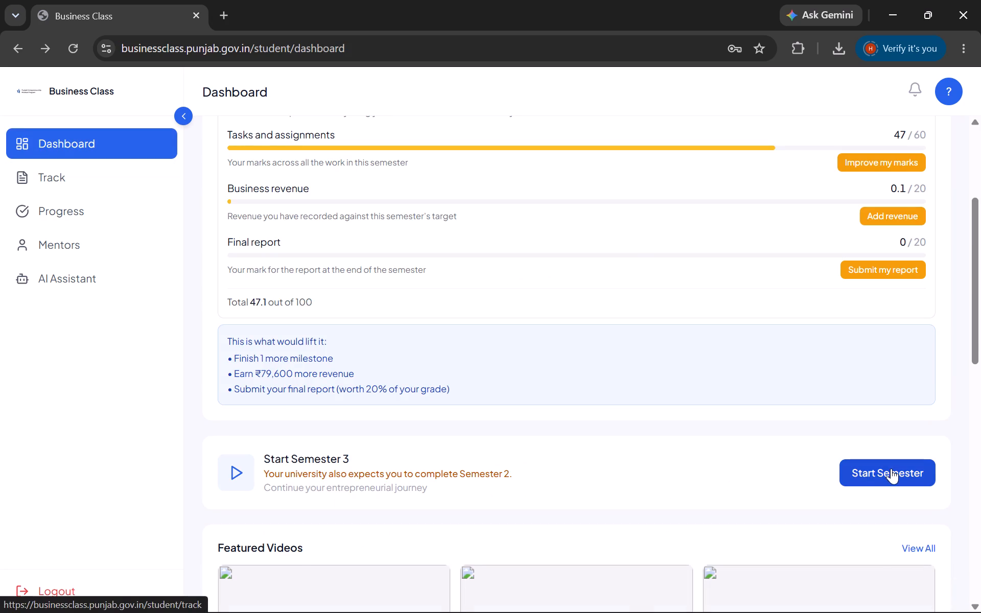
{"action": "left_click", "coordinate": [891, 468]}
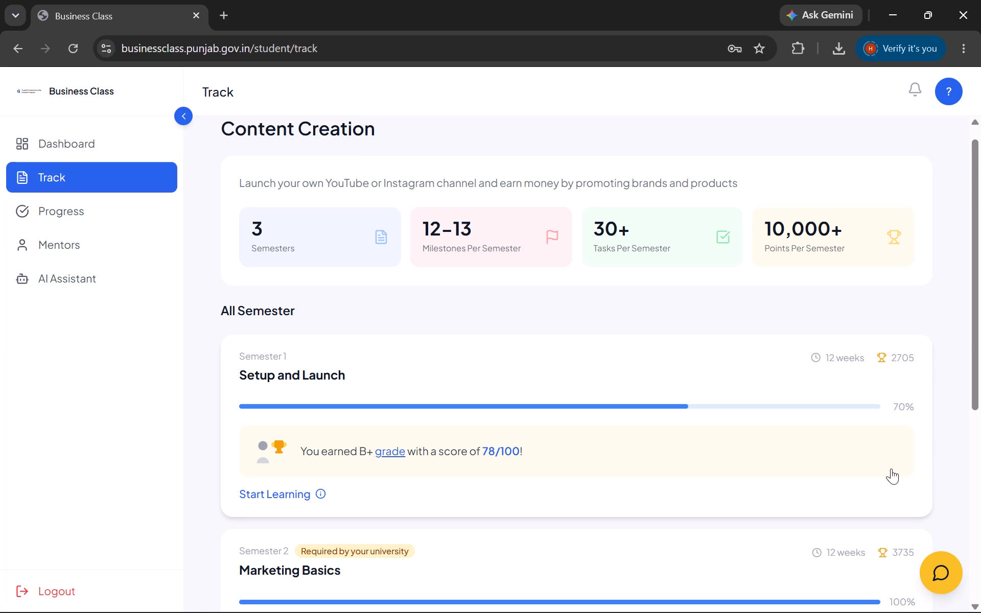
{"action": "scroll", "coordinate": [717, 453], "scroll_direction": "down", "scroll_amount": 1}
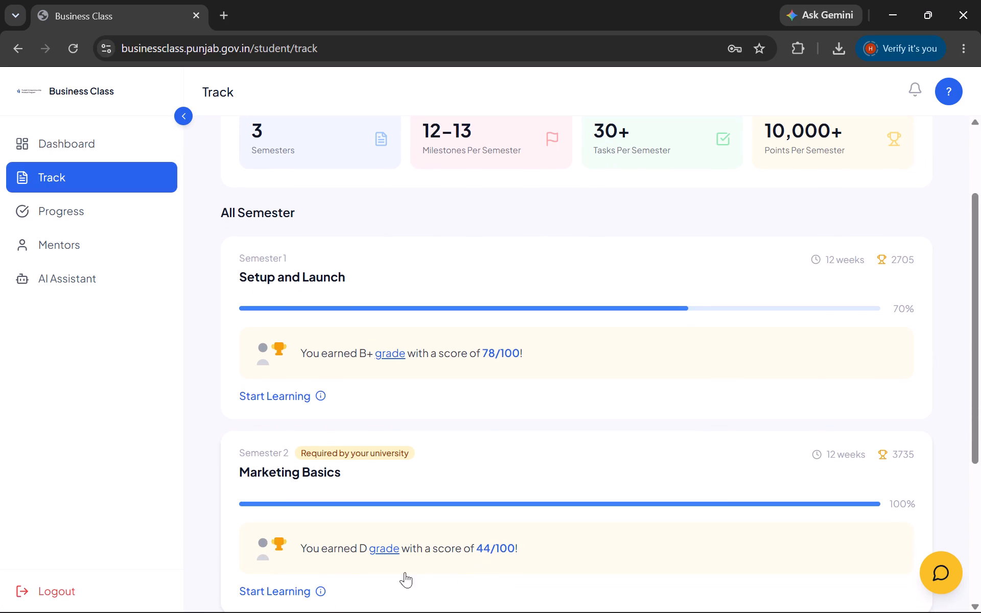
{"action": "left_click", "coordinate": [309, 586]}
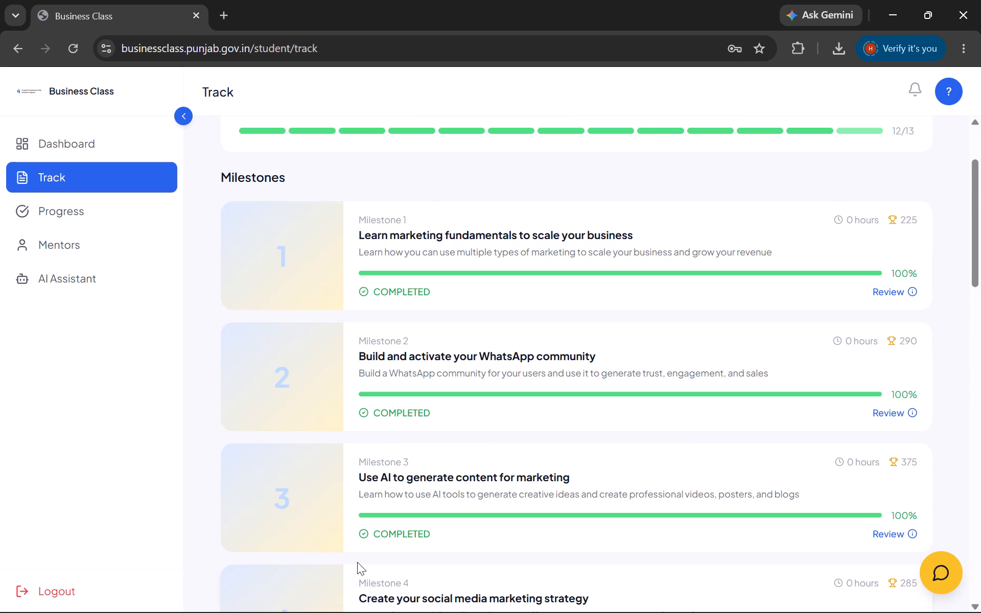
{"action": "scroll", "coordinate": [358, 561], "scroll_direction": "down", "scroll_amount": 1}
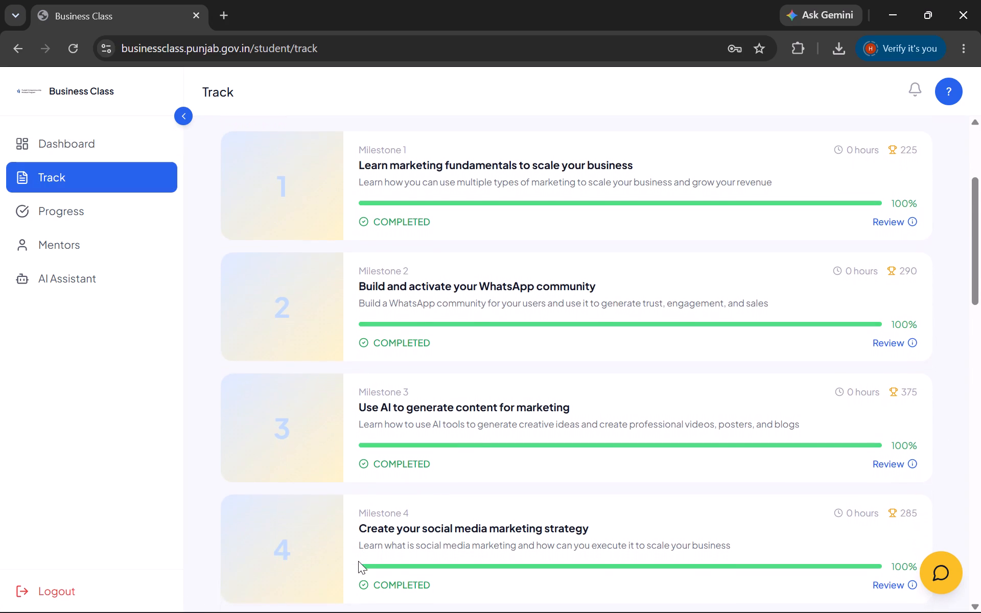
{"action": "scroll", "coordinate": [358, 561], "scroll_direction": "down", "scroll_amount": 1}
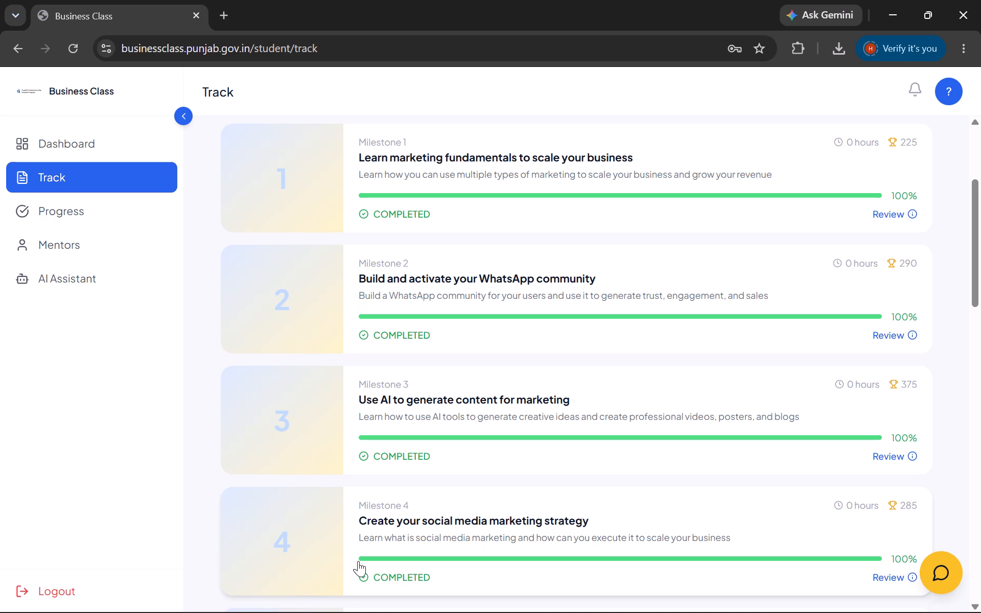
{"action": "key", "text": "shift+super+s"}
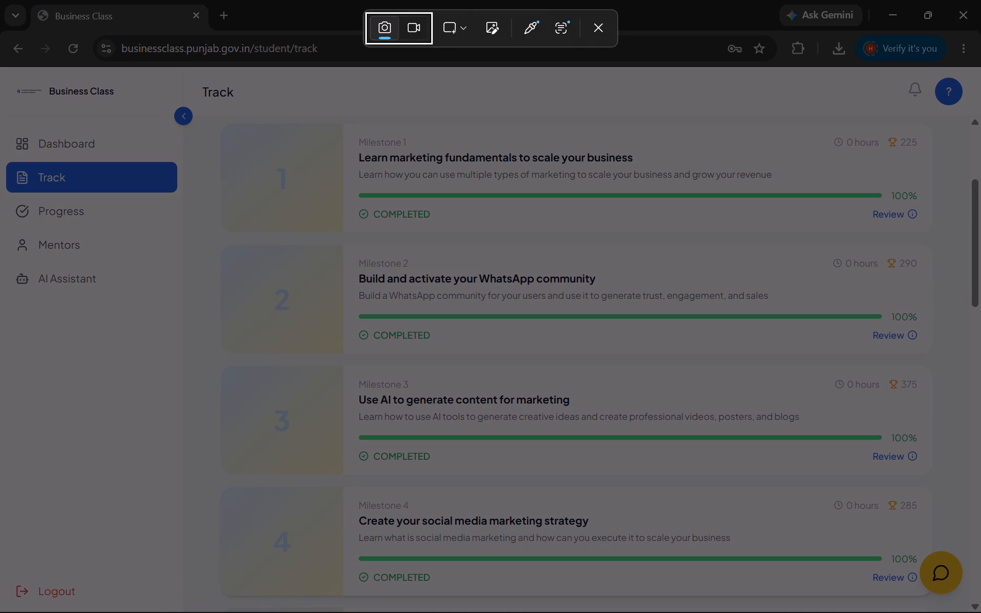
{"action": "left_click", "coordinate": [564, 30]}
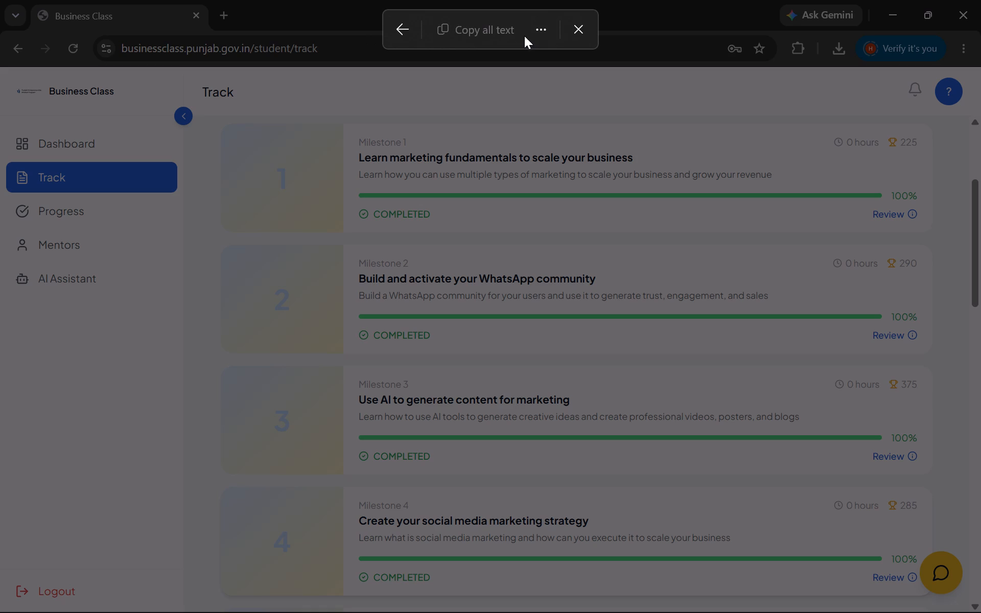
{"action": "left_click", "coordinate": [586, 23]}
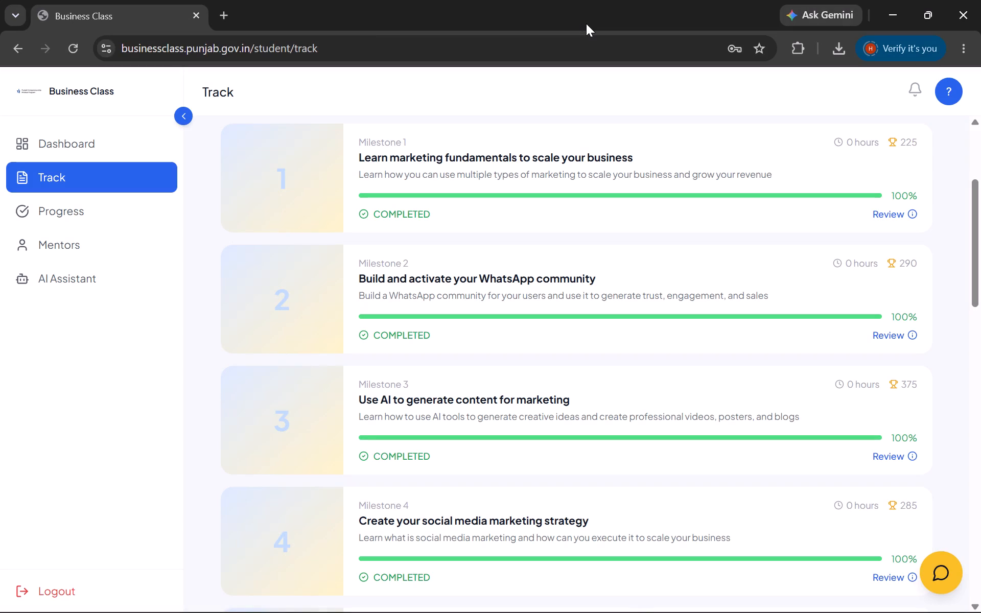
Capture screenshots of the full screen and of the browser window, and decline storing screenshots in OneDrive.
{"action": "key", "text": "super+Print"}
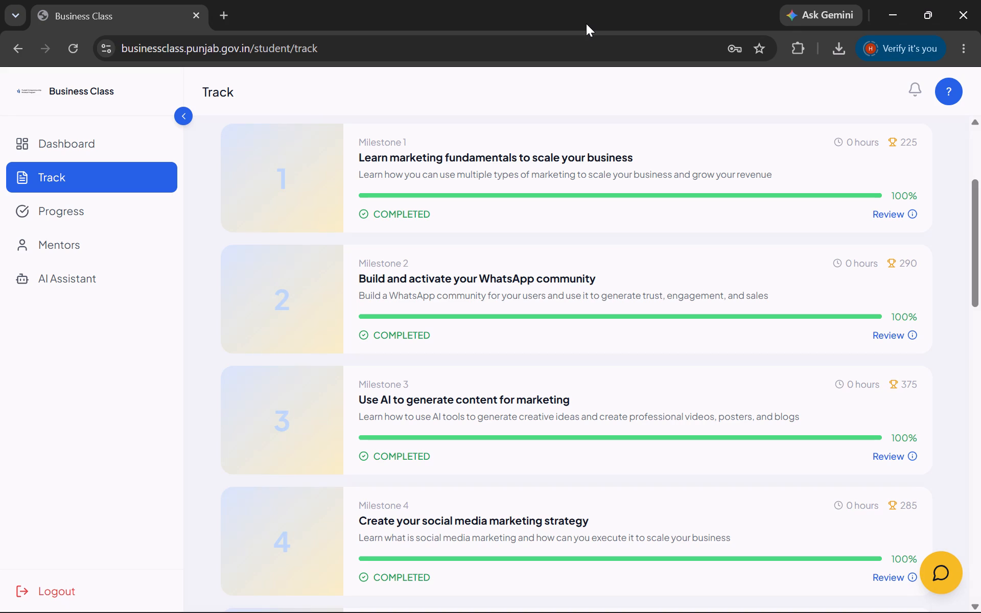
{"action": "key", "text": "alt+Print"}
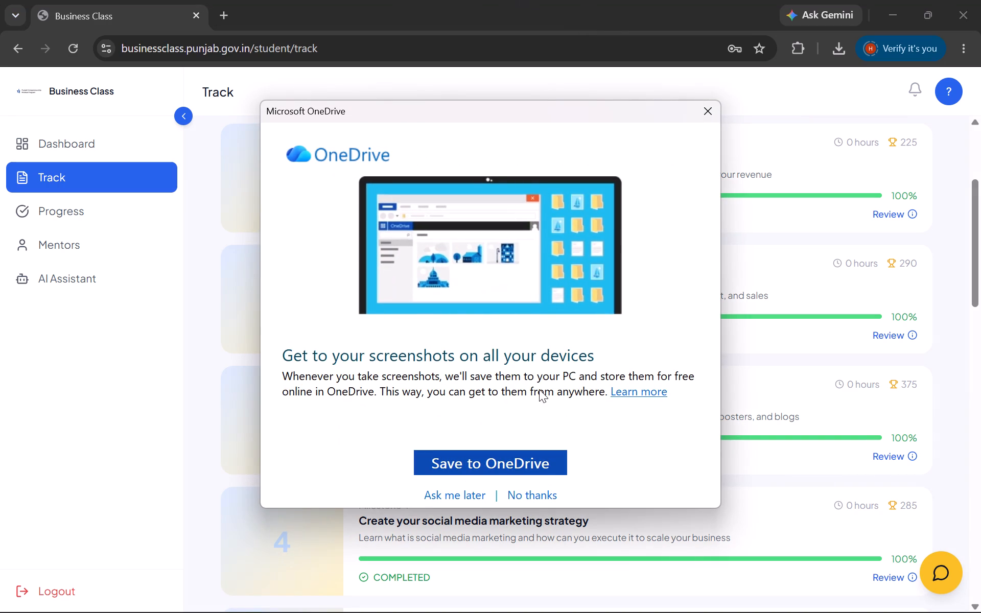
{"action": "left_click", "coordinate": [534, 488]}
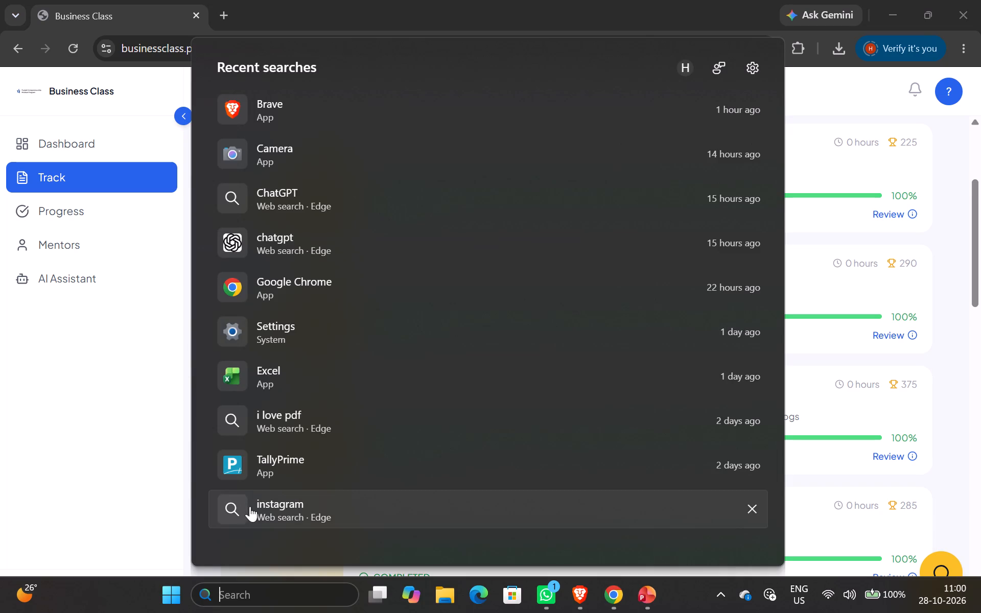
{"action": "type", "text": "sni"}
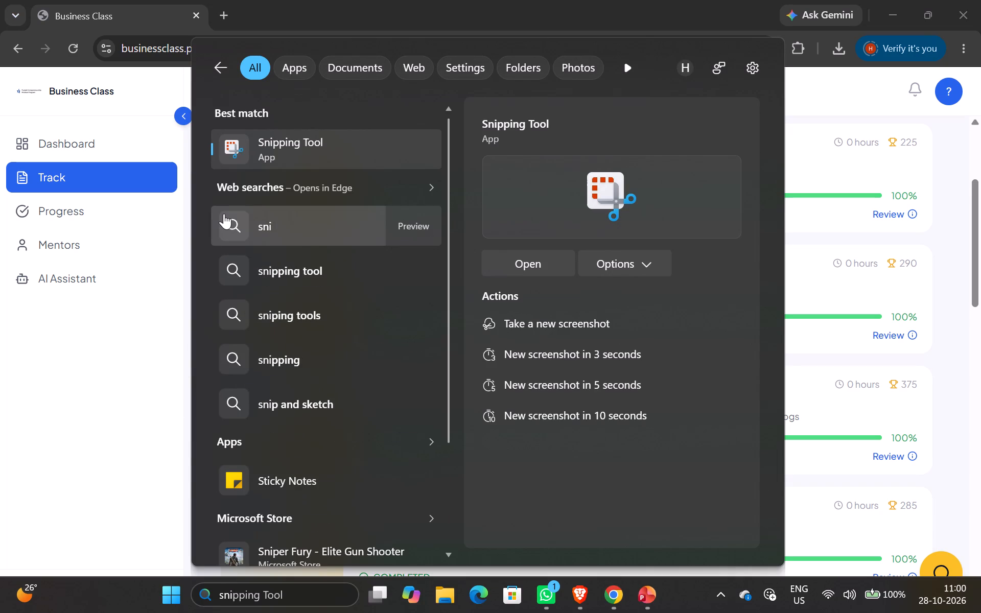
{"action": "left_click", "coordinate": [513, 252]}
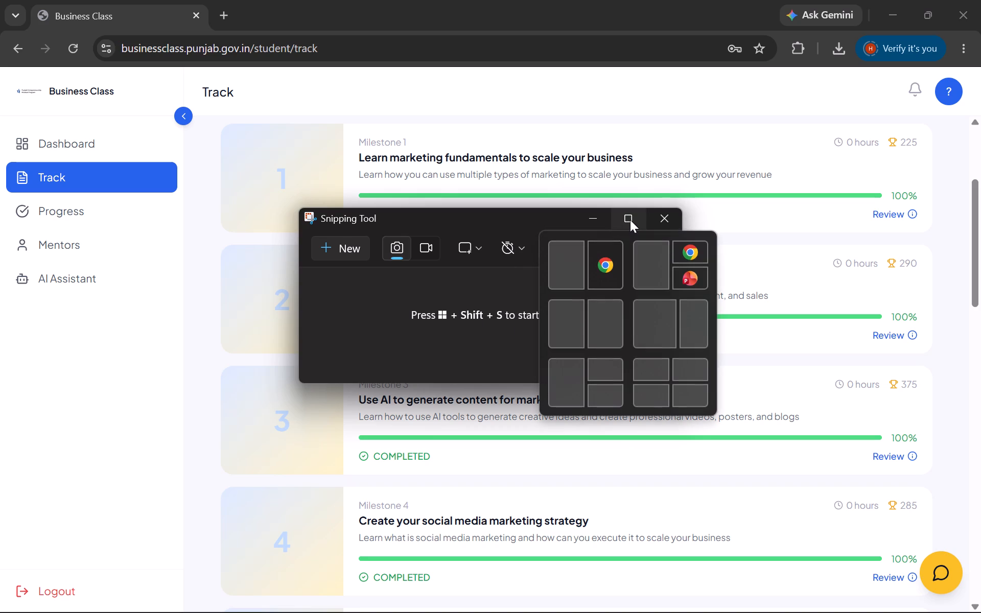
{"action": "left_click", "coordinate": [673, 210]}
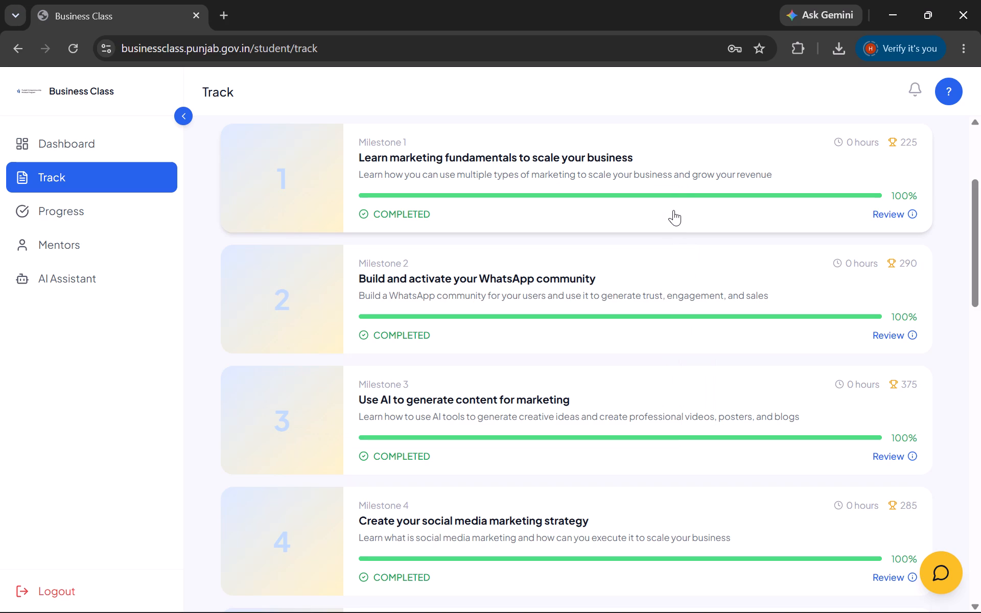
Snip a rectangular screenshot covering the Milestone 1 to Milestone 4 cards.
{"action": "key", "text": "shift+super+s"}
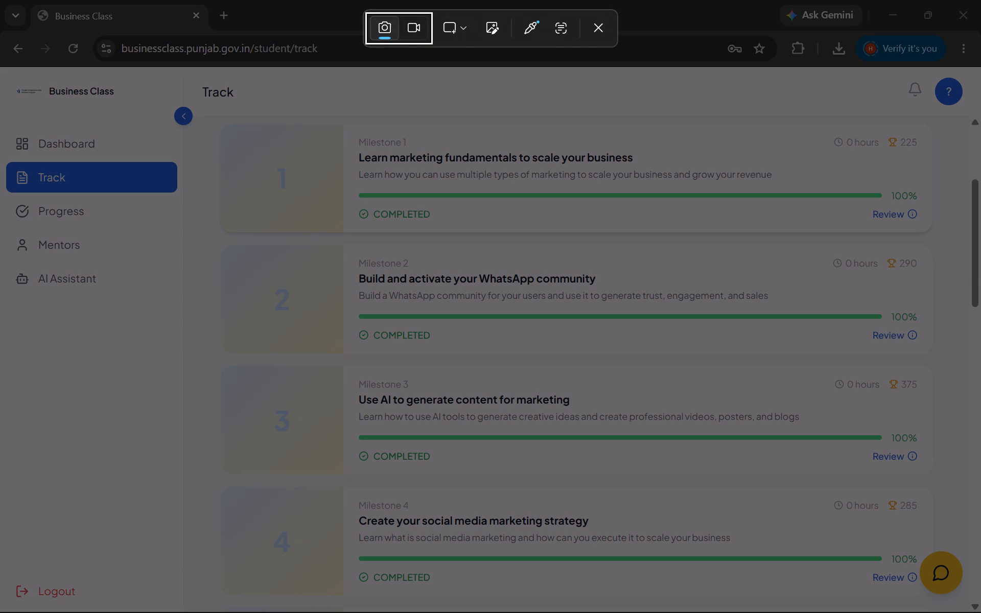
{"action": "left_click_drag", "start_coordinate": [222, 114], "coordinate": [808, 451]}
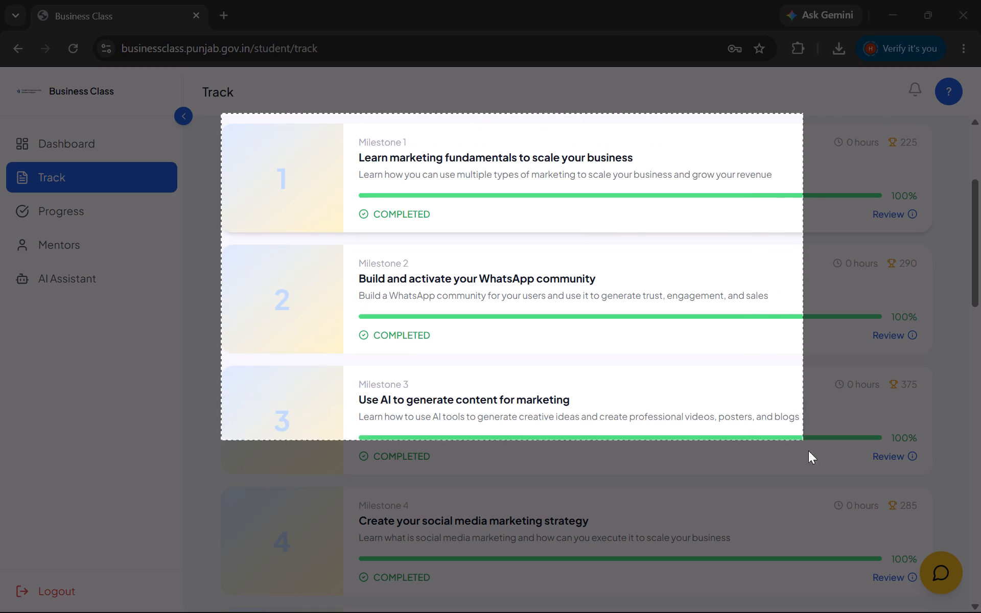
{"action": "left_click_drag", "start_coordinate": [808, 451], "coordinate": [929, 581]}
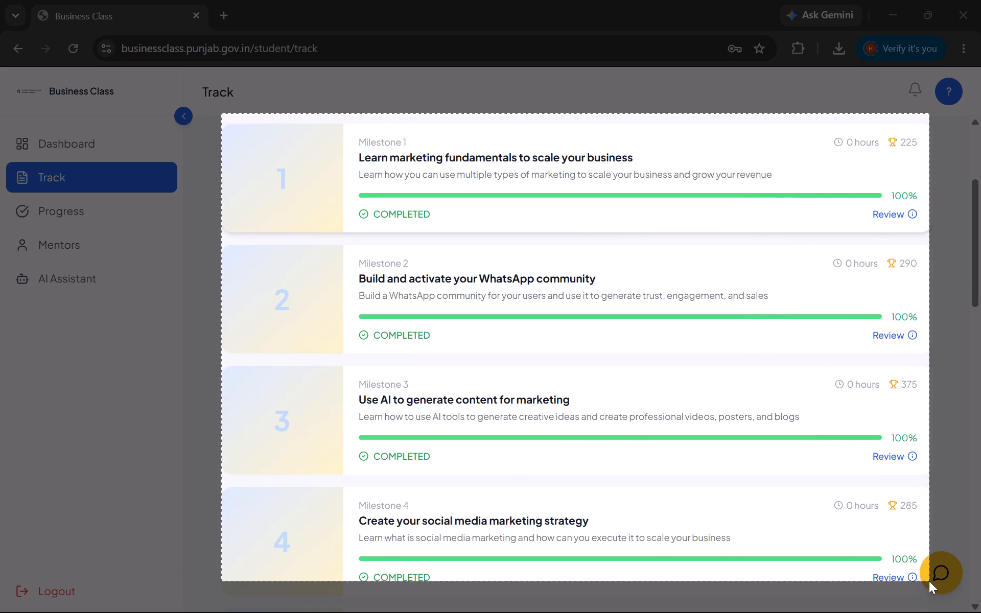
{"action": "left_click_drag", "start_coordinate": [929, 581], "coordinate": [939, 595]}
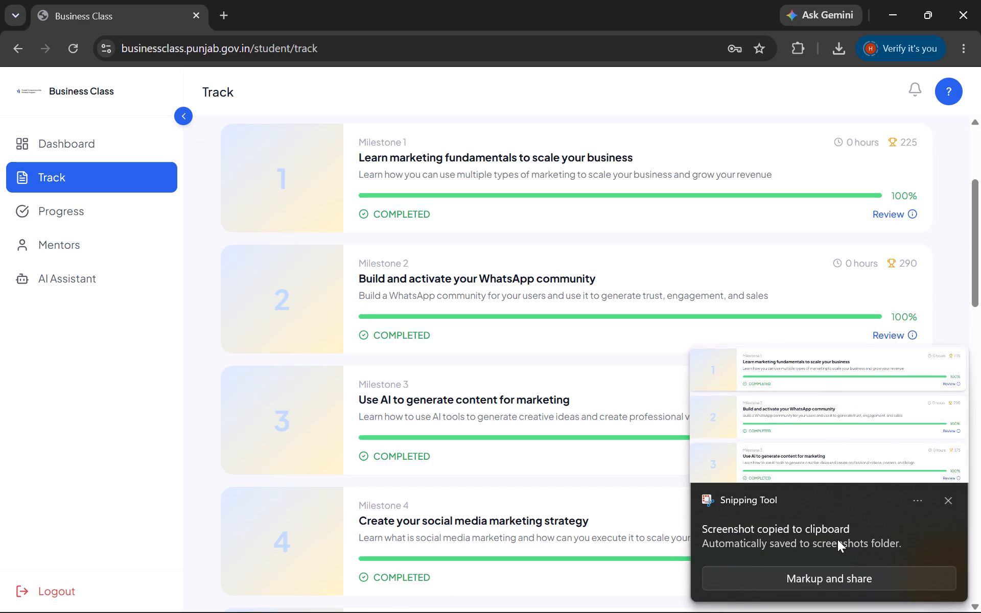
Save the milestone snip as a PNG named "esl pic 1" in the Screenshots folder and close Snipping Tool.
{"action": "left_click", "coordinate": [833, 575]}
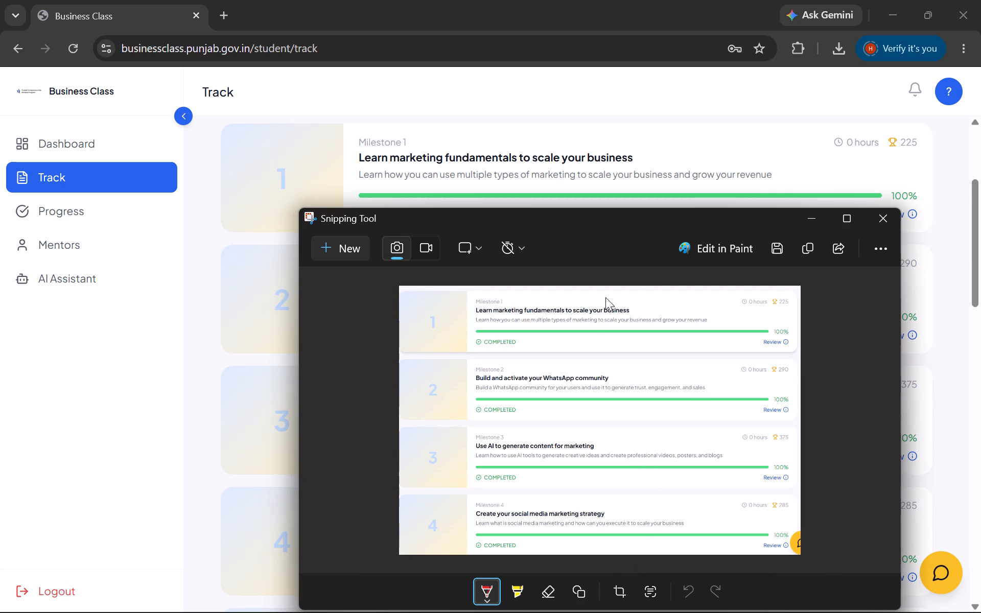
{"action": "left_click", "coordinate": [778, 254]}
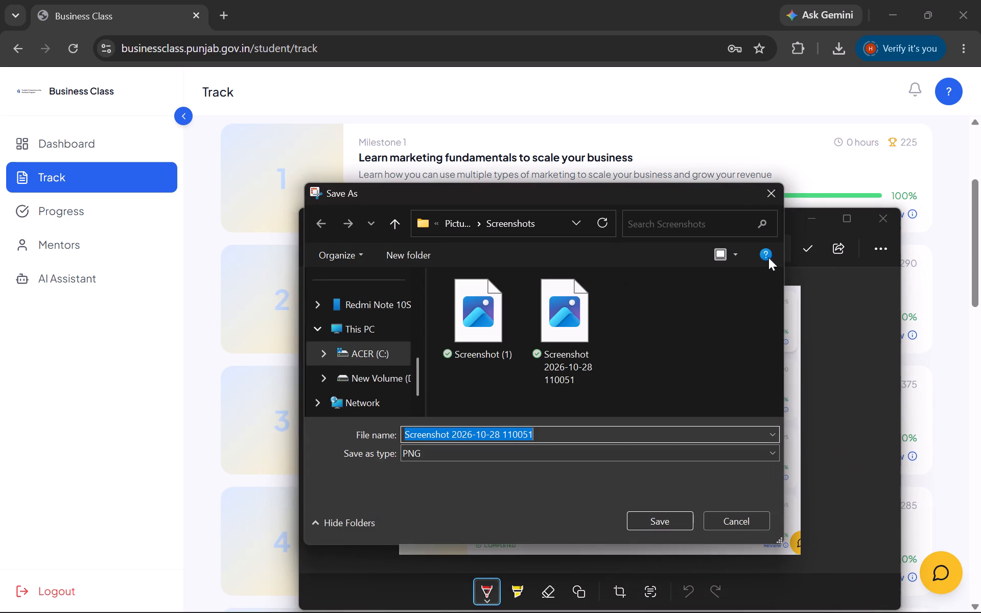
{"action": "left_click", "coordinate": [773, 431]}
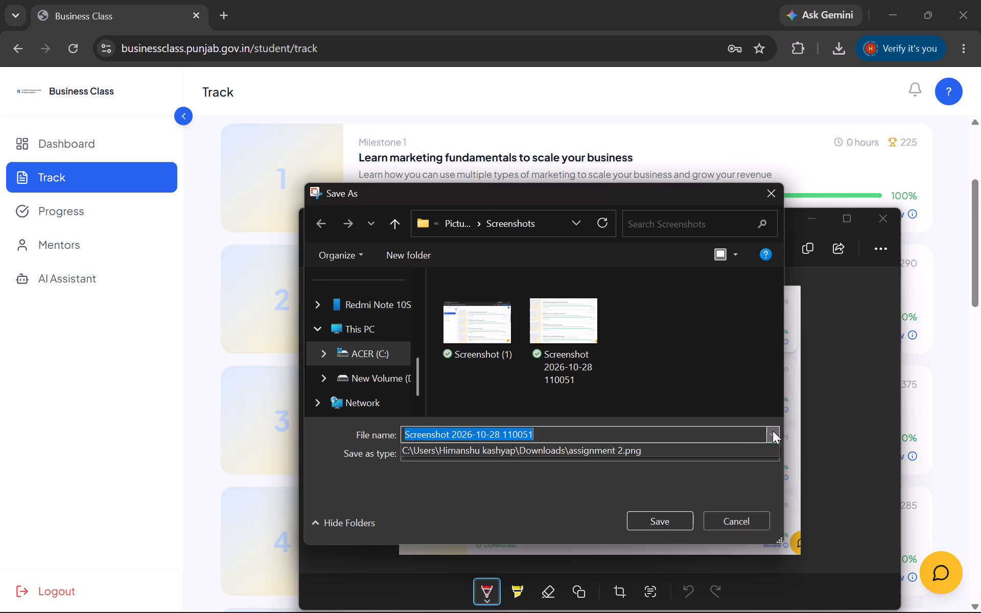
{"action": "left_click", "coordinate": [732, 435]}
{"action": "key", "text": "BackSpace"}
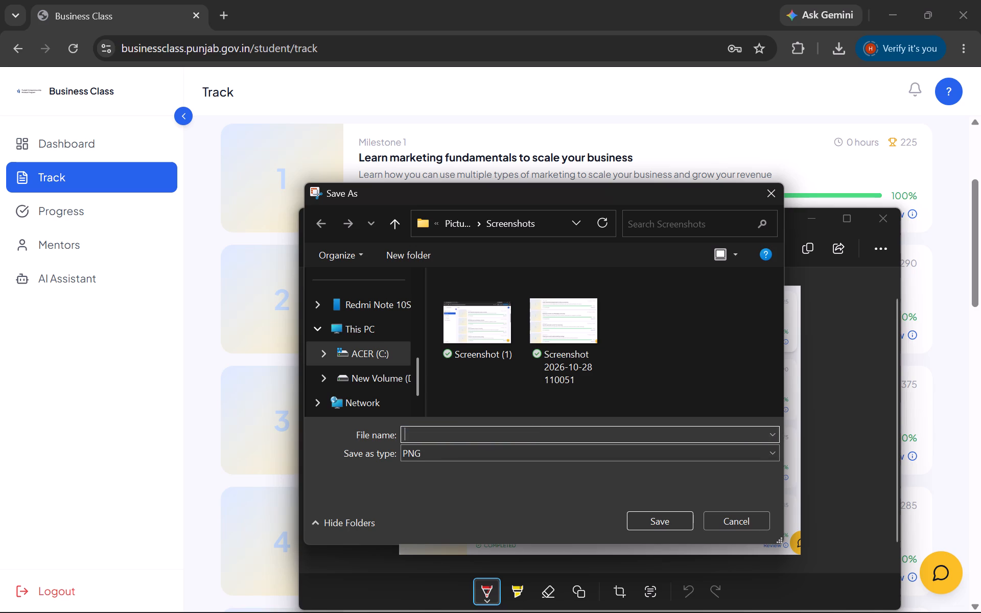
{"action": "key", "text": "BackSpace"}
{"action": "type", "text": "esl pic 1"}
{"action": "key", "text": "Return"}
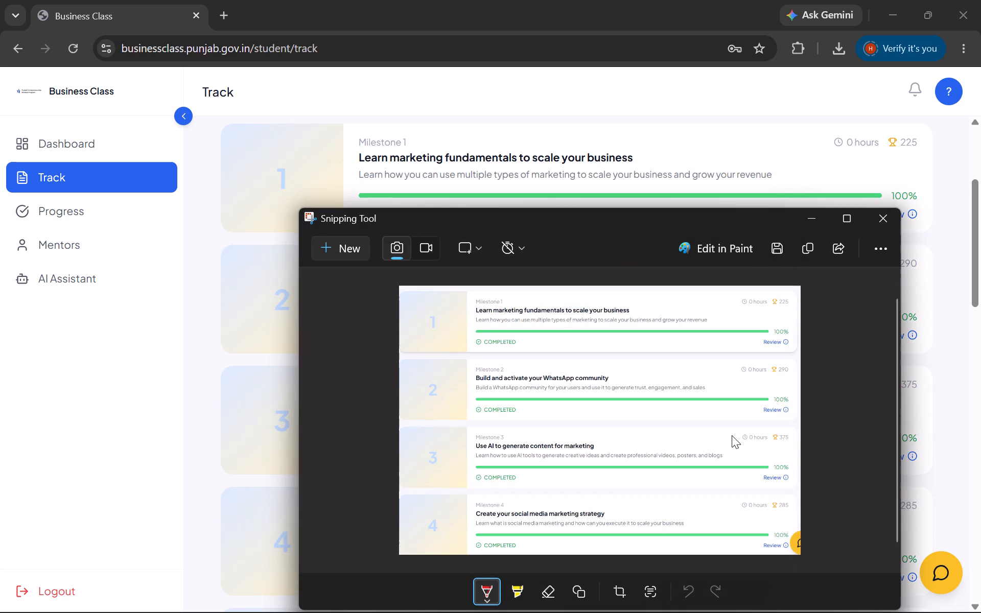
{"action": "left_click", "coordinate": [873, 218]}
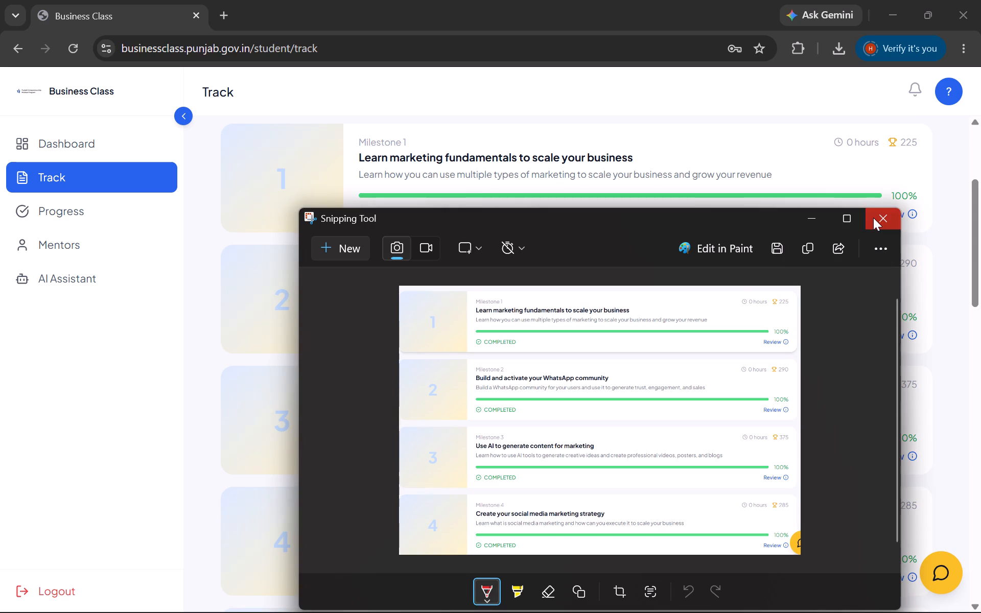
Snip a rectangular screenshot covering the Milestone 5 to Milestone 8 cards on the Track page.
{"action": "key", "text": "Down"}
{"action": "key", "text": "Down"}
{"action": "key", "text": "Down"}
{"action": "key", "text": "Down"}
{"action": "key", "text": "Down"}
{"action": "key", "text": "Down"}
{"action": "key", "text": "Down"}
{"action": "key", "text": "Down"}
{"action": "key", "text": "Down"}
{"action": "key", "text": "Down"}
{"action": "key", "text": "Down"}
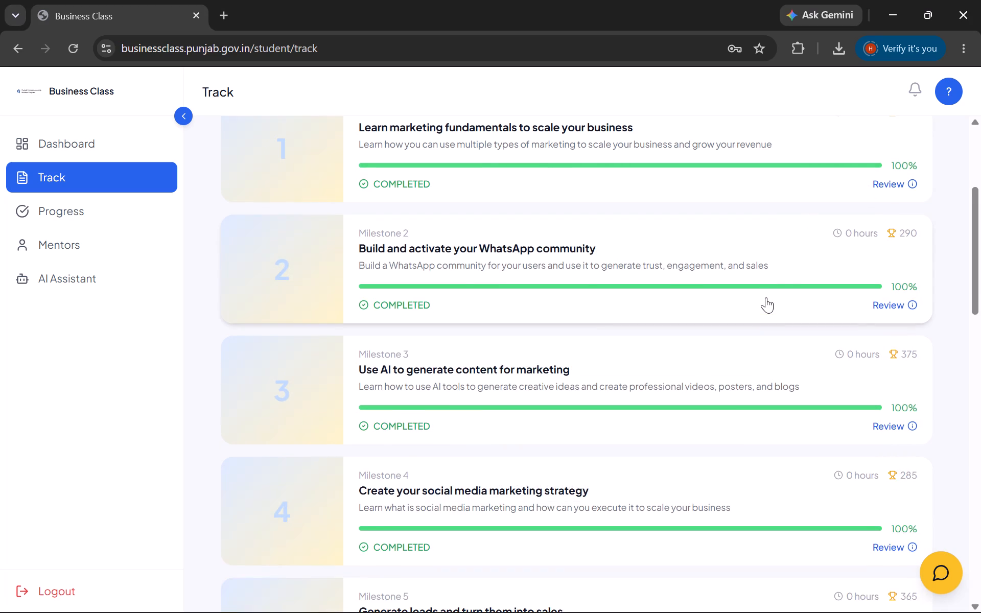
{"action": "key", "text": "Down"}
{"action": "key", "text": "Down"}
{"action": "key", "text": "Down"}
{"action": "key", "text": "Down"}
{"action": "key", "text": "Down"}
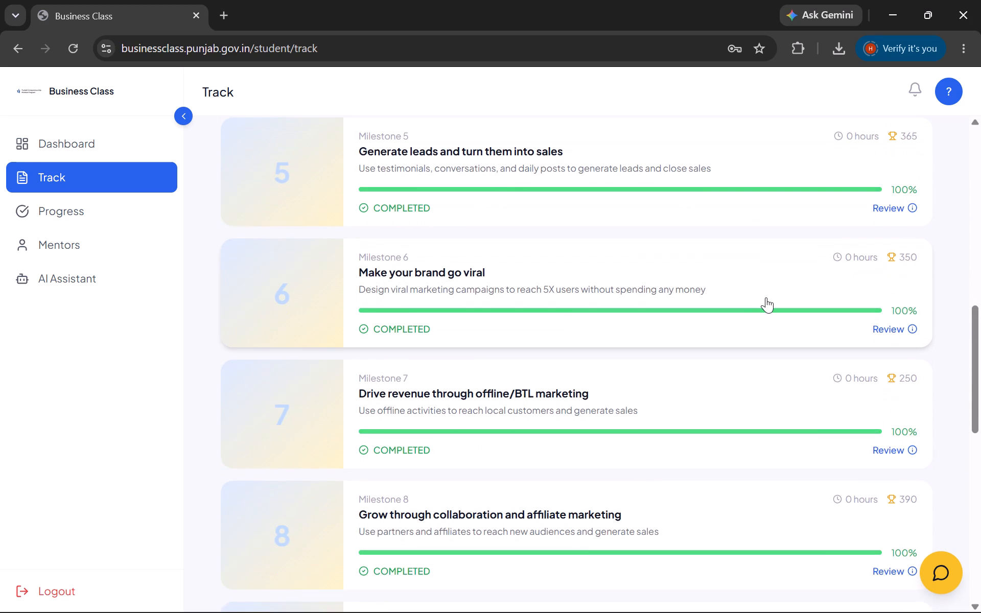
{"action": "key", "text": "shift+super+s"}
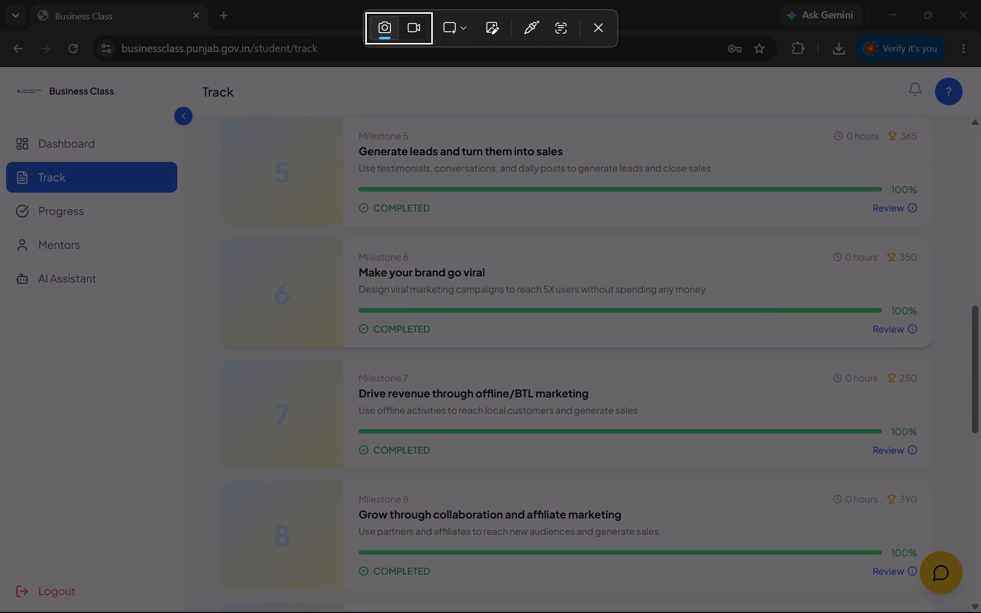
{"action": "left_click_drag", "start_coordinate": [219, 115], "coordinate": [792, 494]}
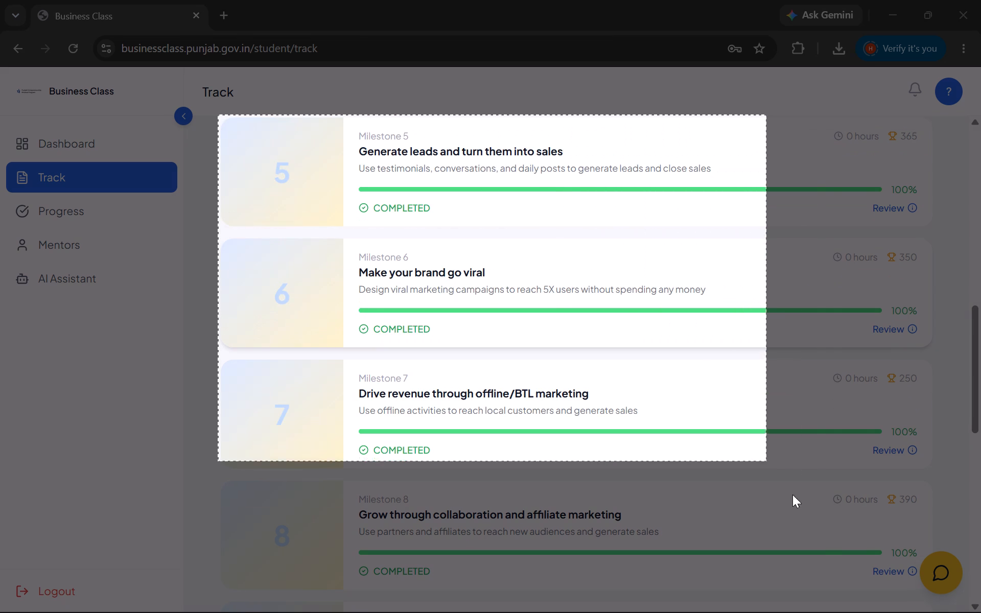
{"action": "left_click_drag", "start_coordinate": [792, 494], "coordinate": [936, 598]}
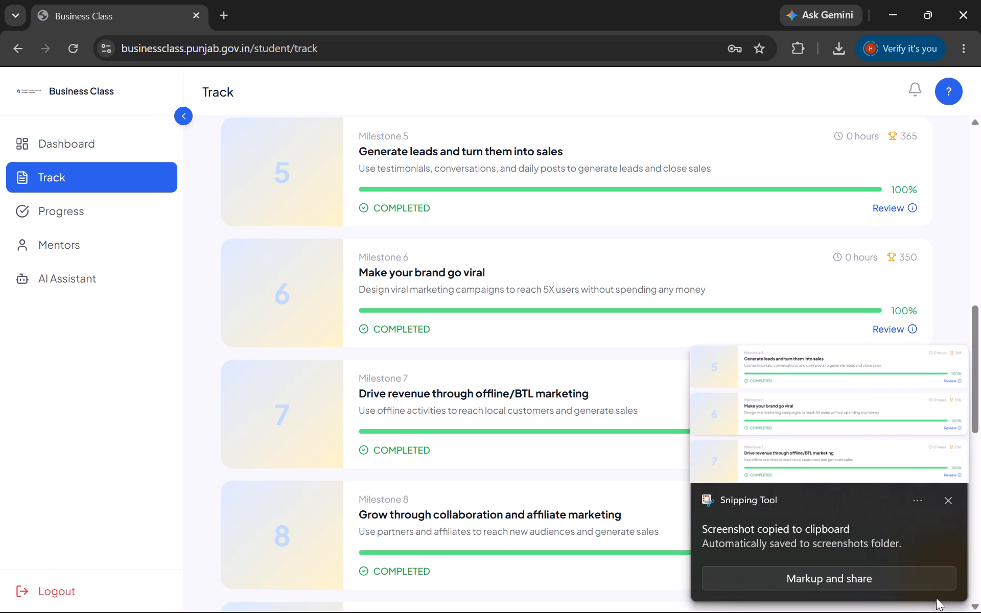
Save the Milestone 5 to 8 snip as a PNG named "esl pic2" in the Screenshots folder and close Snipping Tool.
{"action": "left_click", "coordinate": [836, 460]}
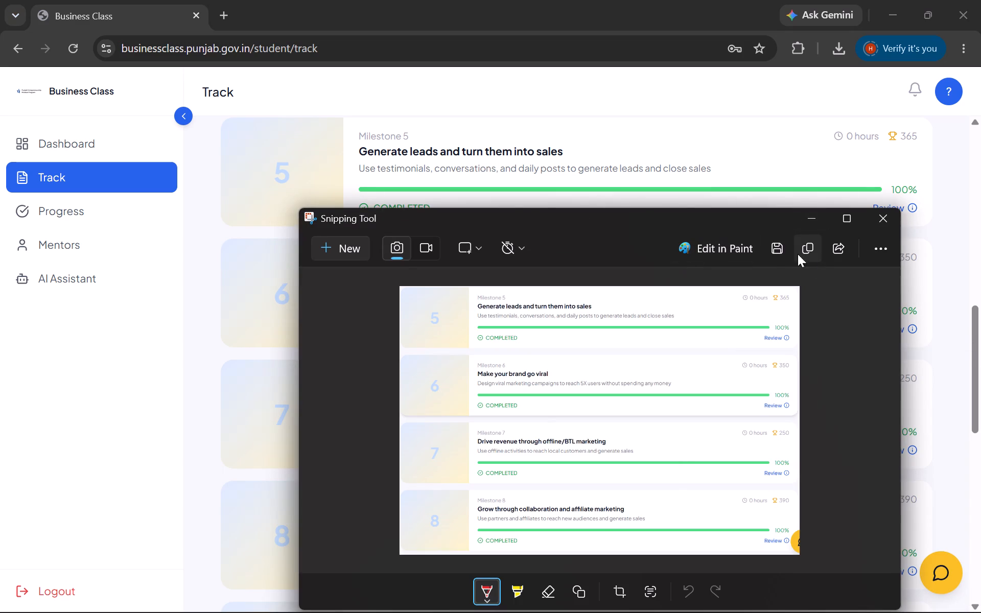
{"action": "left_click", "coordinate": [778, 246]}
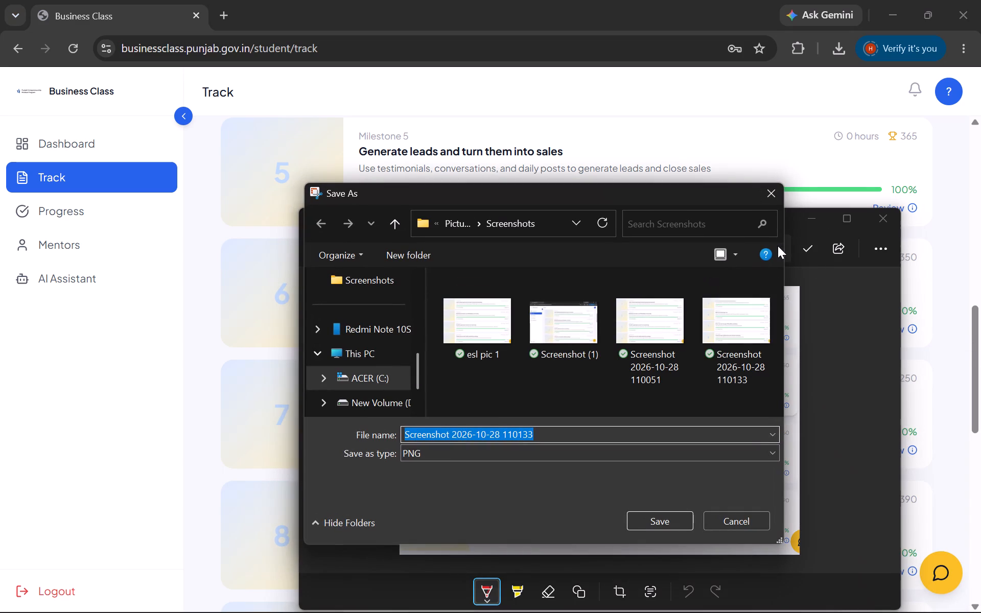
{"action": "key", "text": "BackSpace"}
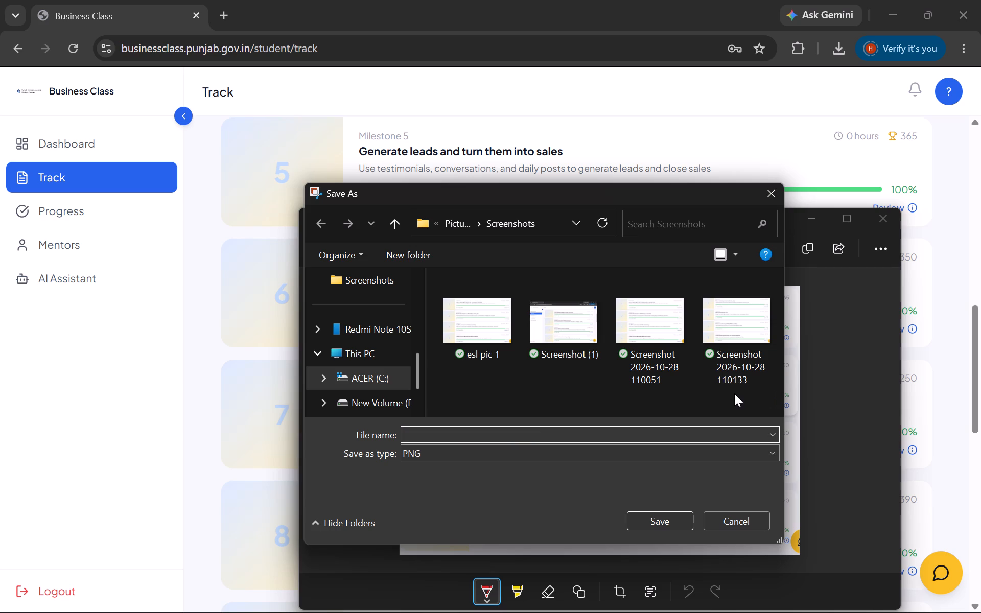
{"action": "type", "text": "esl pic"}
{"action": "key", "text": "2"}
{"action": "key", "text": "Return"}
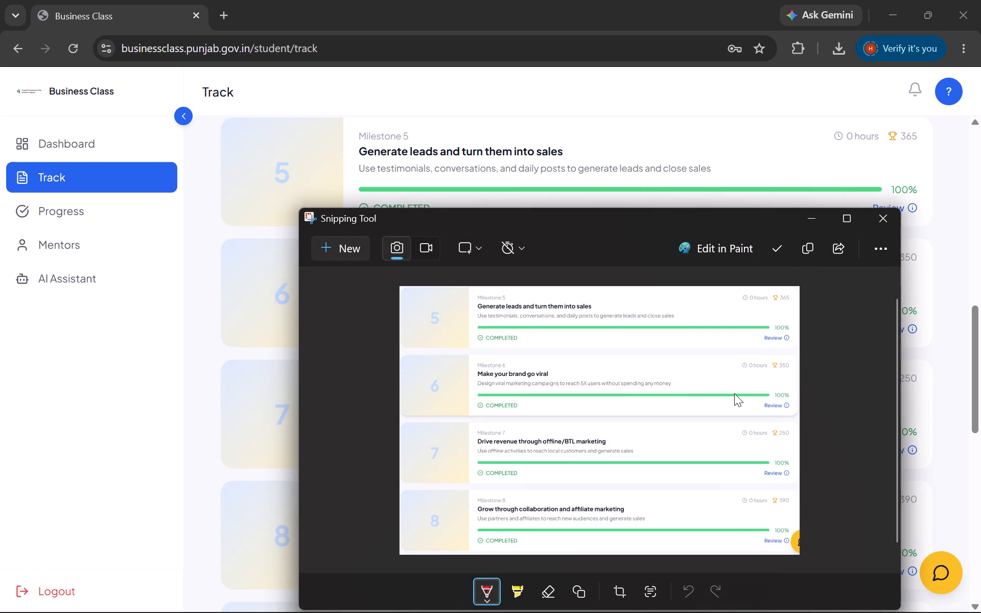
{"action": "left_click", "coordinate": [882, 214]}
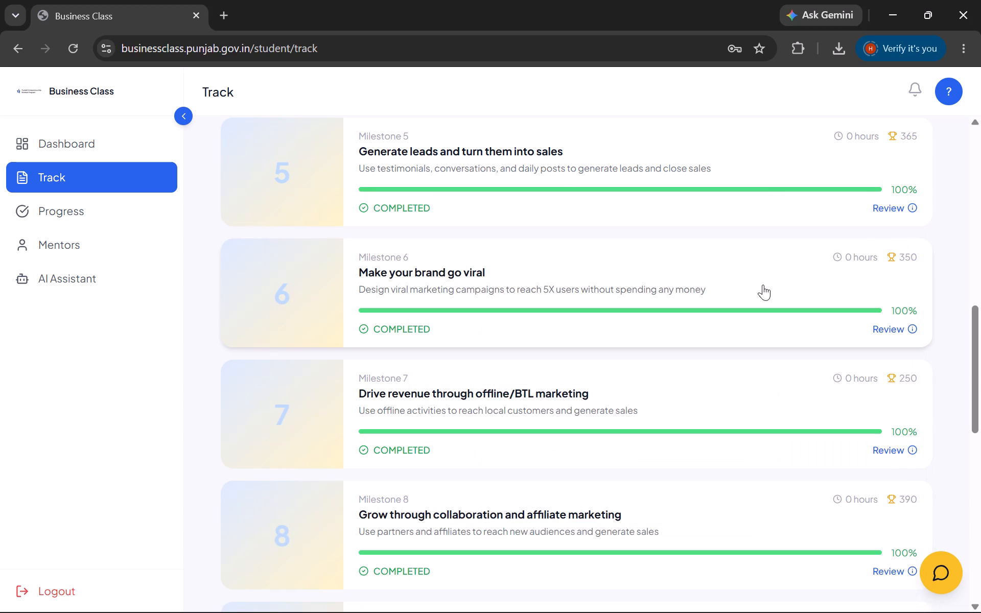
Snip a rectangular screenshot covering the Milestone 9 to Milestone 12 cards on the Track page.
{"action": "key", "text": "Down"}
{"action": "key", "text": "Down"}
{"action": "key", "text": "Down"}
{"action": "key", "text": "Down"}
{"action": "key", "text": "Down"}
{"action": "key", "text": "Down"}
{"action": "key", "text": "Down"}
{"action": "key", "text": "Down"}
{"action": "key", "text": "Down"}
{"action": "key", "text": "Down"}
{"action": "key", "text": "Down"}
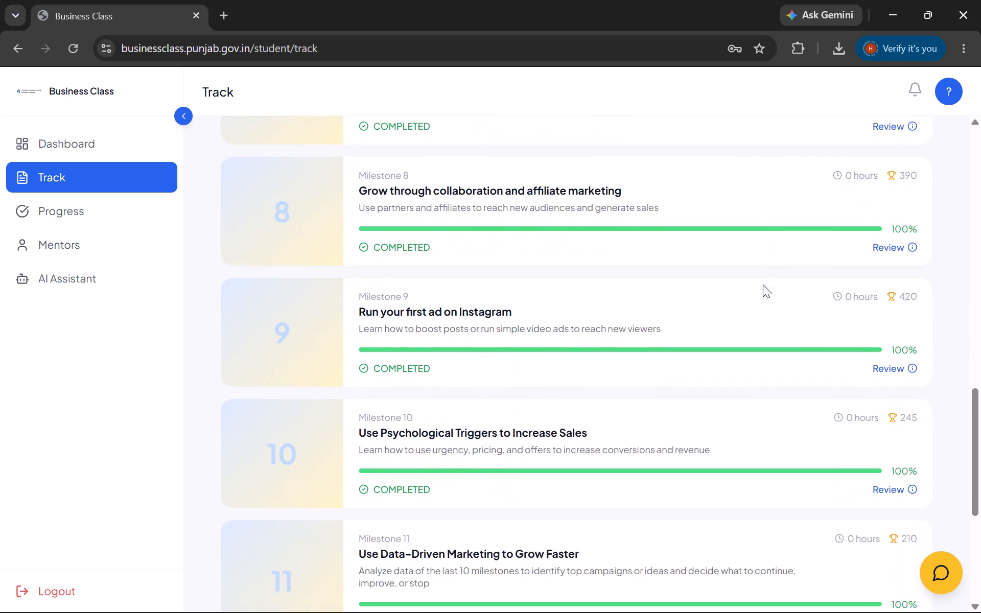
{"action": "key", "text": "Down"}
{"action": "key", "text": "Down"}
{"action": "key", "text": "Down"}
{"action": "key", "text": "Down"}
{"action": "key", "text": "Down"}
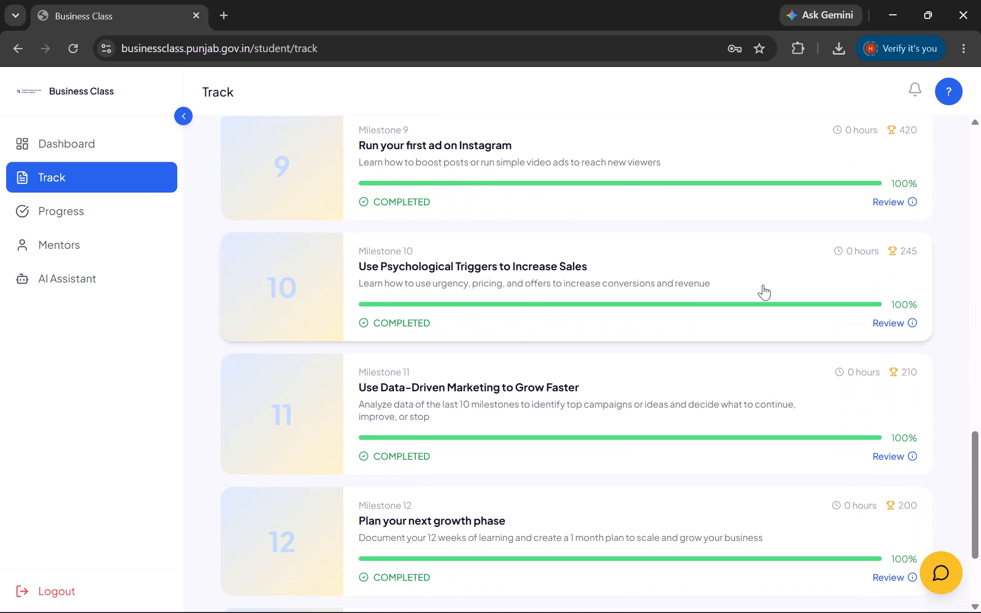
{"action": "key", "text": "Up"}
{"action": "key", "text": "Down"}
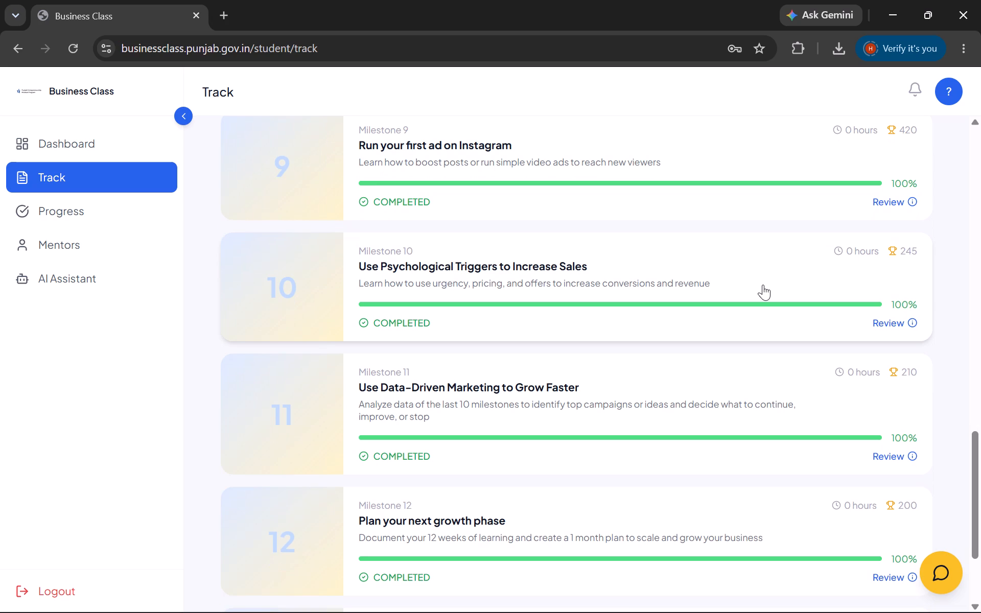
{"action": "key", "text": "shift+super+s"}
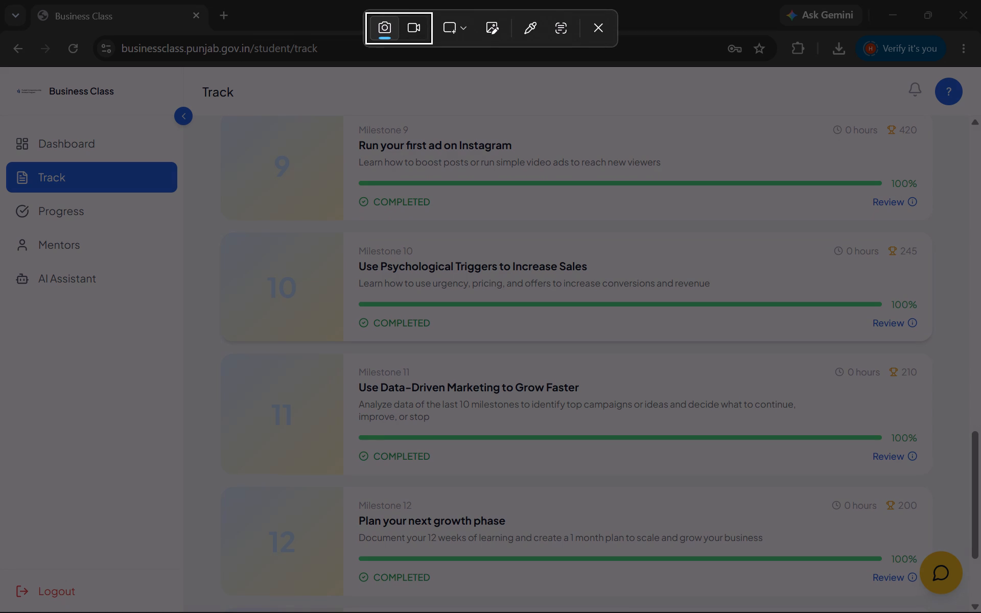
{"action": "left_click_drag", "start_coordinate": [218, 115], "coordinate": [979, 612]}
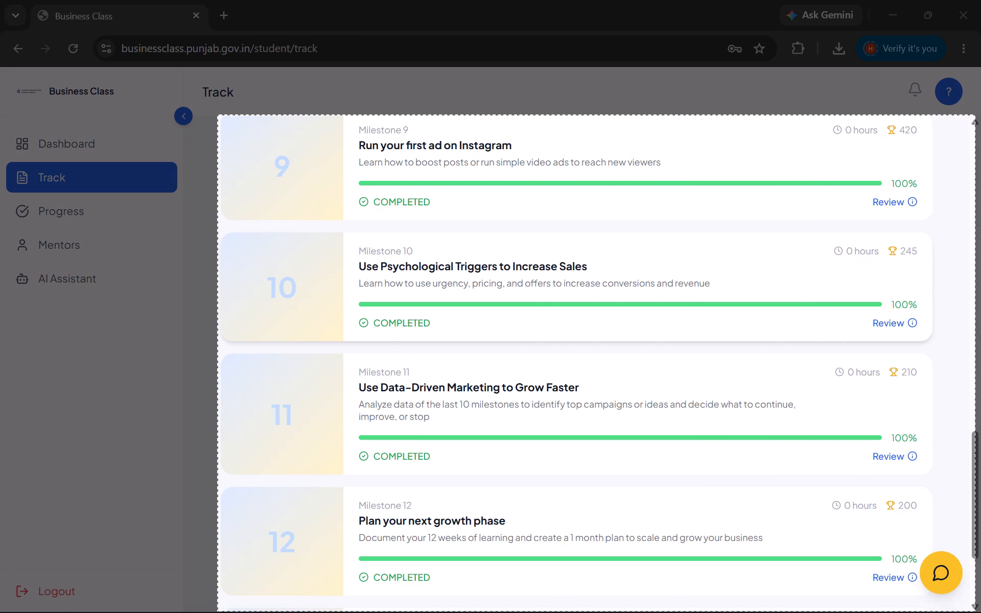
{"action": "left_click_drag", "start_coordinate": [979, 612], "coordinate": [935, 595]}
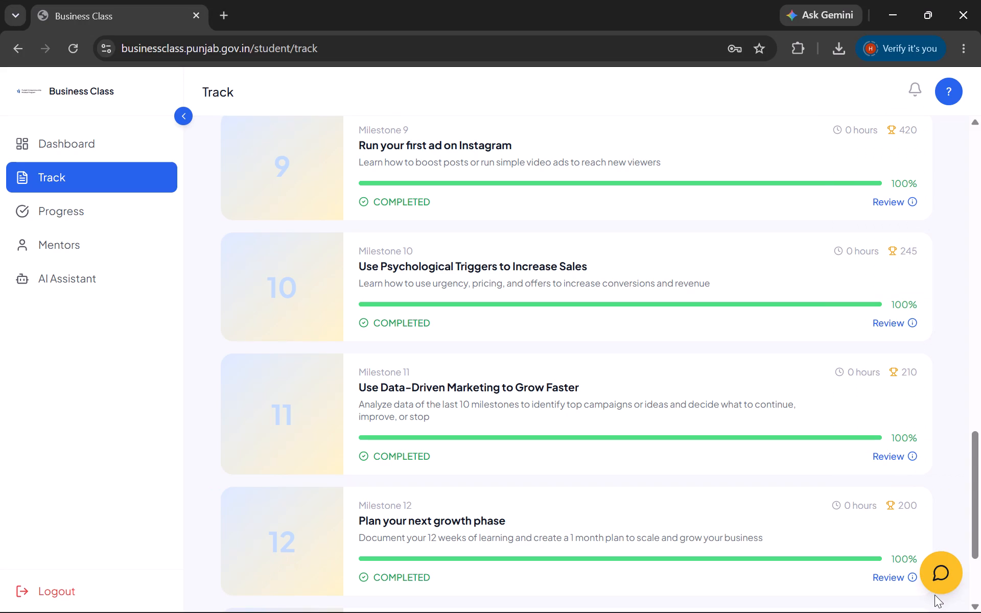
Save the Milestone 9 to 12 snip as a PNG named "esl pic 3" in the Screenshots folder and close Snipping Tool.
{"action": "left_click", "coordinate": [911, 434]}
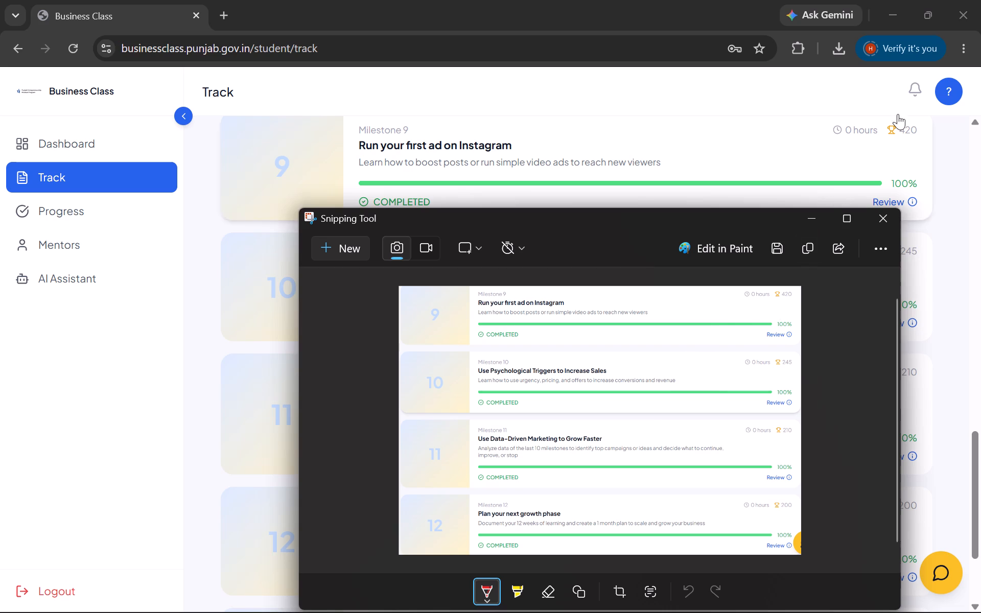
{"action": "left_click", "coordinate": [780, 246]}
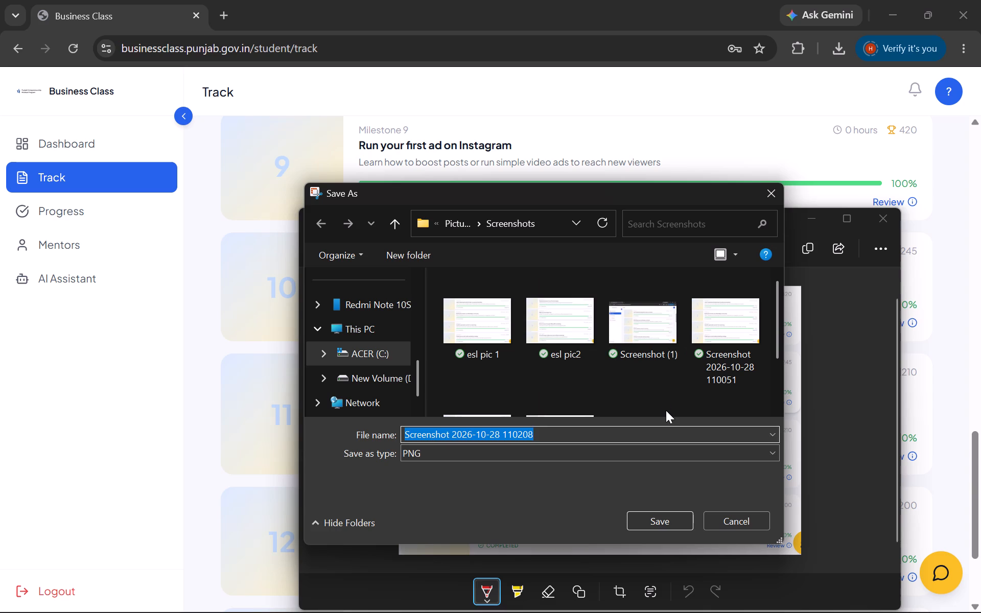
{"action": "key", "text": "BackSpace"}
{"action": "type", "text": "esl pic"}
{"action": "key", "text": "space"}
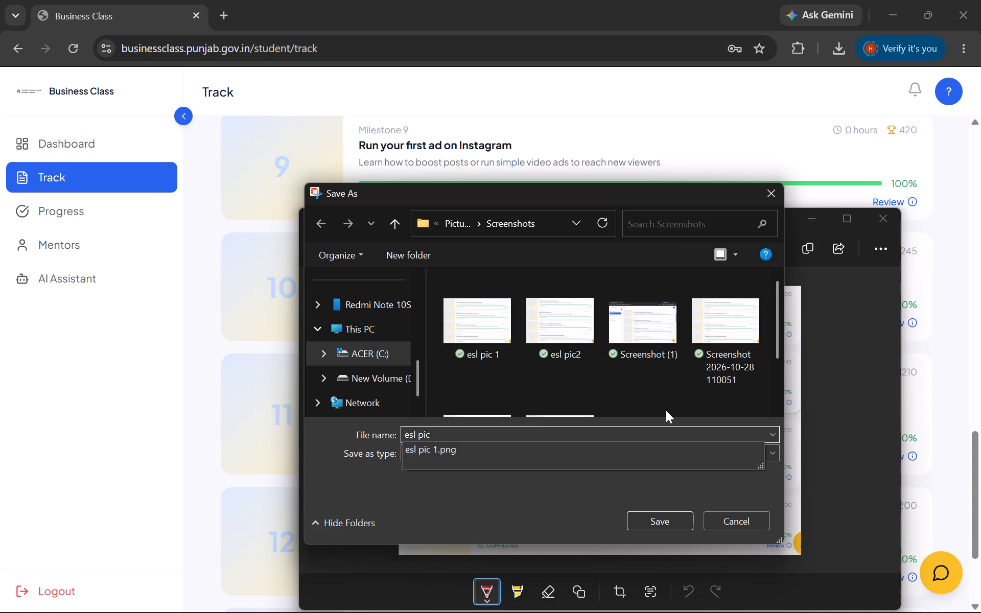
{"action": "key", "text": "3"}
{"action": "key", "text": "Return"}
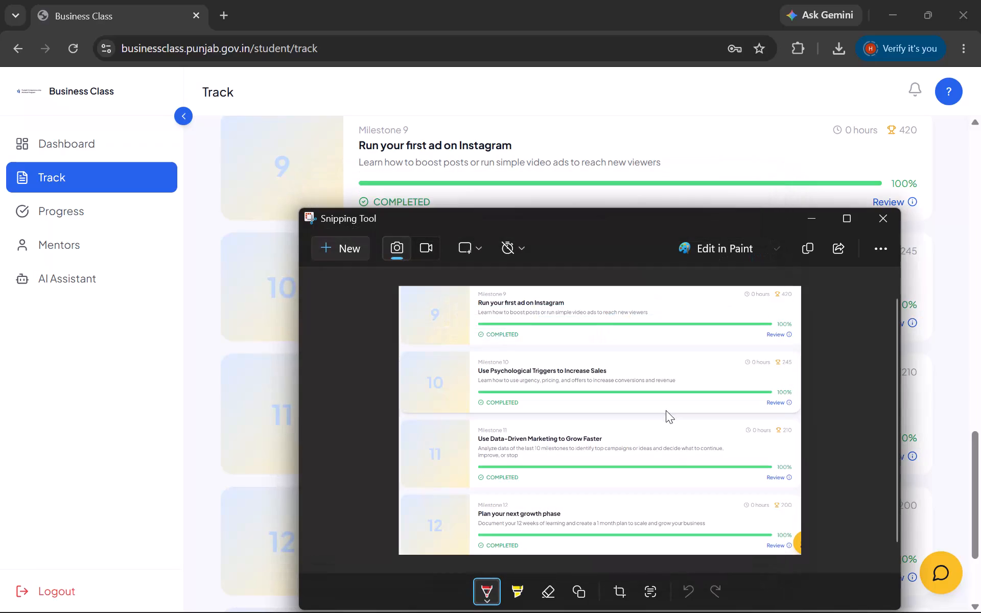
{"action": "left_click", "coordinate": [885, 222]}
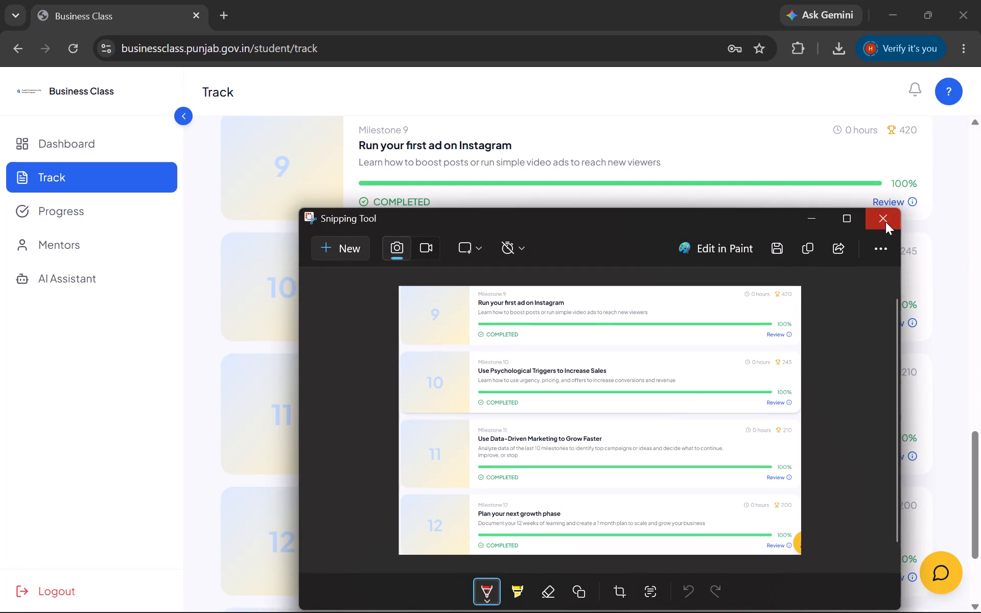
Snip a rectangular screenshot of the Milestone 13 "Recap and Introduction" card at the end of the track.
{"action": "key", "text": "Down"}
{"action": "key", "text": "Down"}
{"action": "key", "text": "Down"}
{"action": "key", "text": "Down"}
{"action": "key", "text": "Down"}
{"action": "key", "text": "Down"}
{"action": "key", "text": "Down"}
{"action": "key", "text": "Down"}
{"action": "key", "text": "Down"}
{"action": "key", "text": "Down"}
{"action": "key", "text": "Down"}
{"action": "key", "text": "Down"}
{"action": "key", "text": "Down"}
{"action": "key", "text": "Down"}
{"action": "key", "text": "Down"}
{"action": "key", "text": "Down"}
{"action": "key", "text": "Down"}
{"action": "key", "text": "Down"}
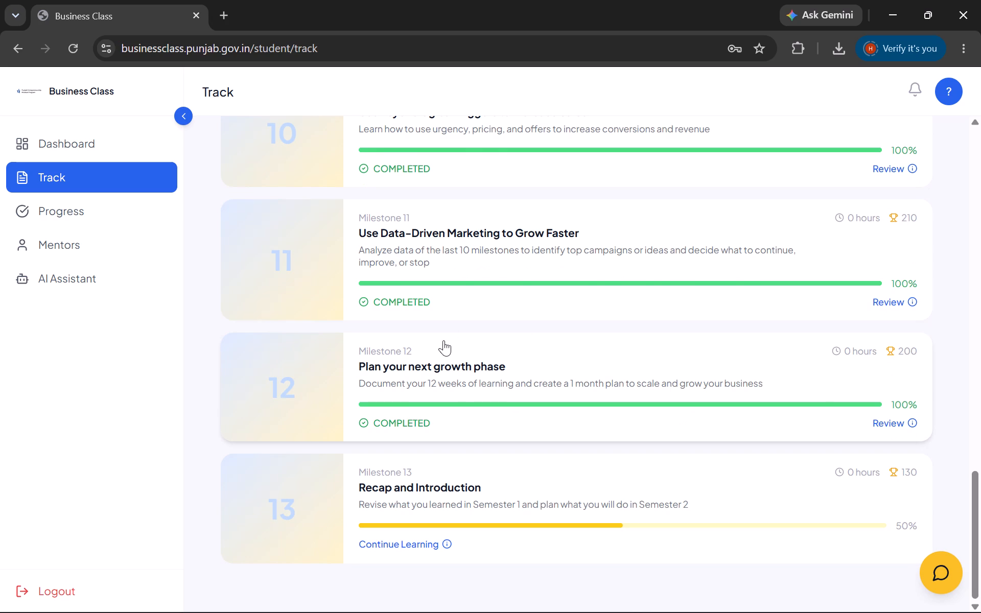
{"action": "key", "text": "shift+super+s"}
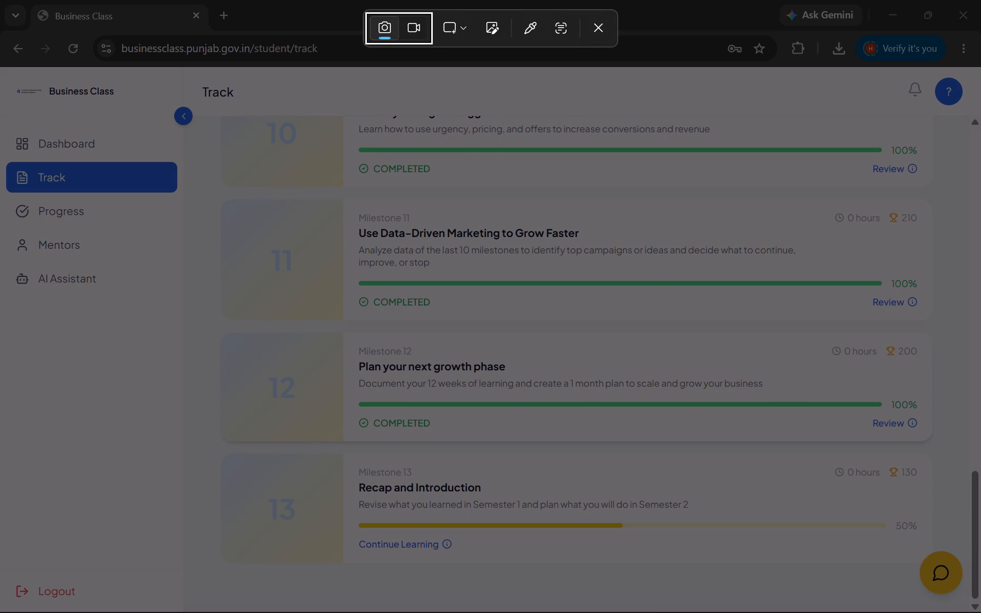
{"action": "left_click_drag", "start_coordinate": [217, 439], "coordinate": [457, 487]}
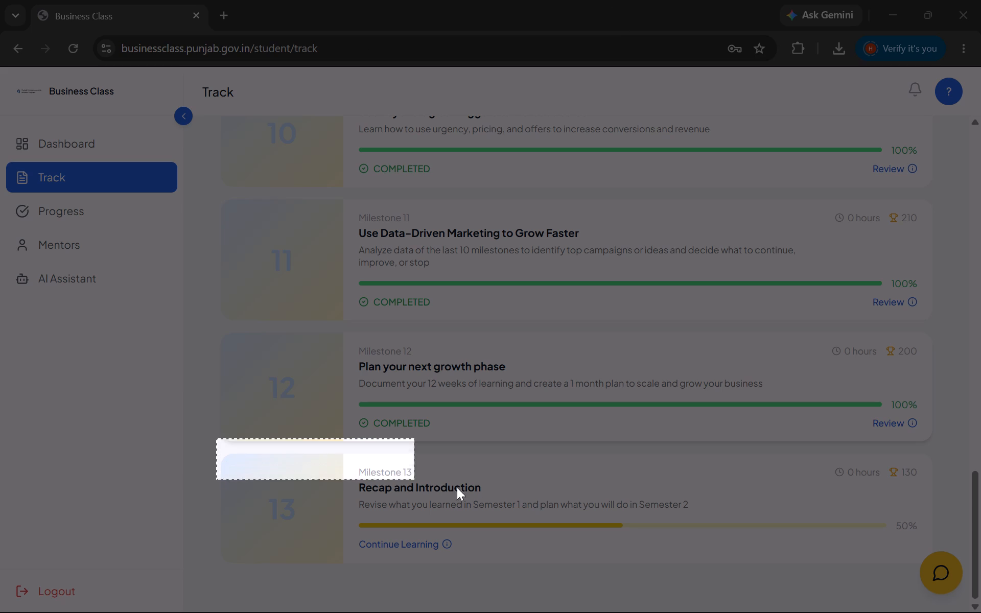
{"action": "left_click_drag", "start_coordinate": [457, 487], "coordinate": [960, 581]}
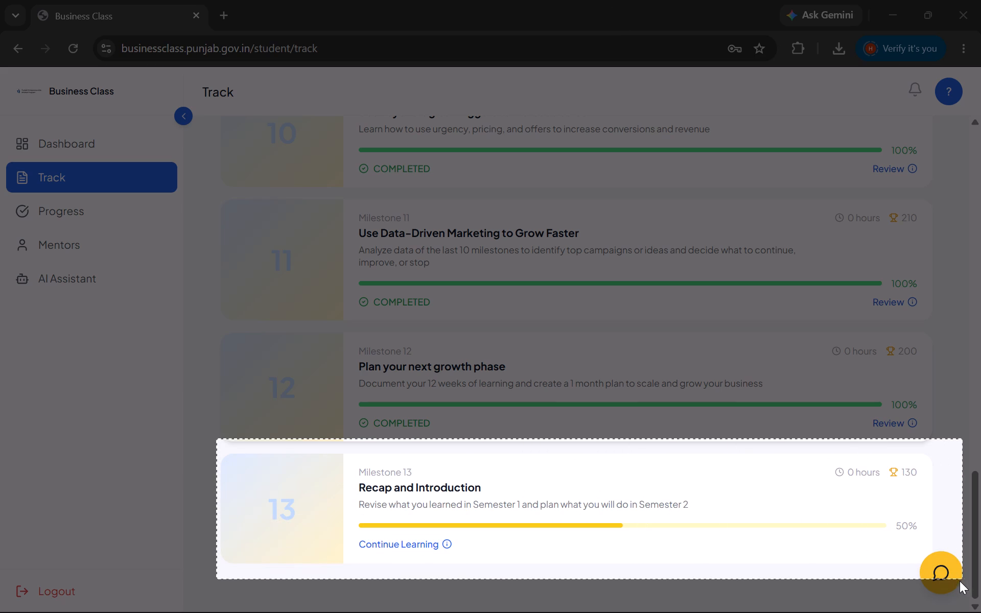
{"action": "left_click_drag", "start_coordinate": [960, 581], "coordinate": [952, 583]}
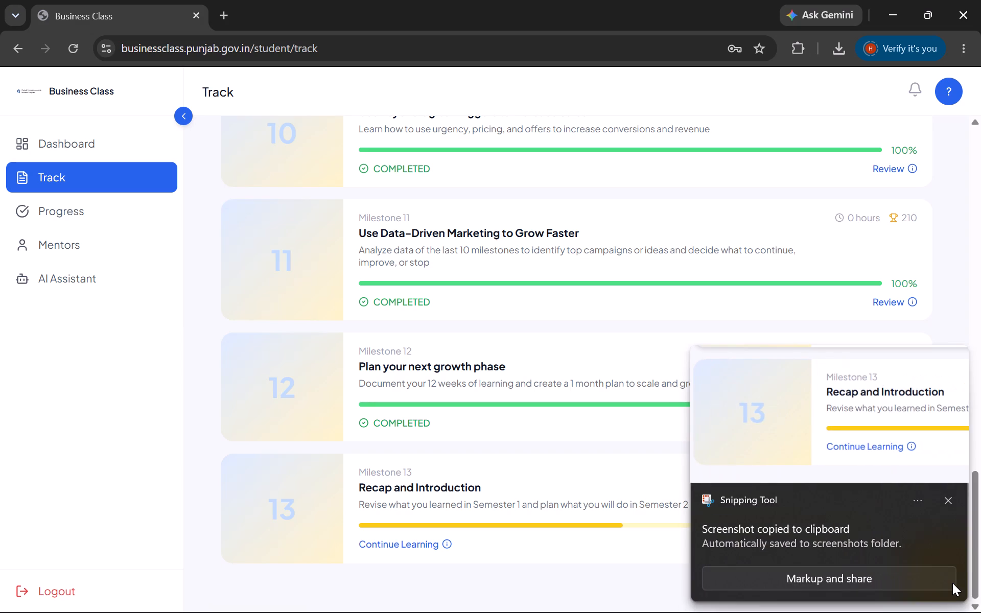
Save the Milestone 13 snip as a PNG named "esl pic 4" in the Screenshots folder and close Snipping Tool.
{"action": "left_click", "coordinate": [902, 389]}
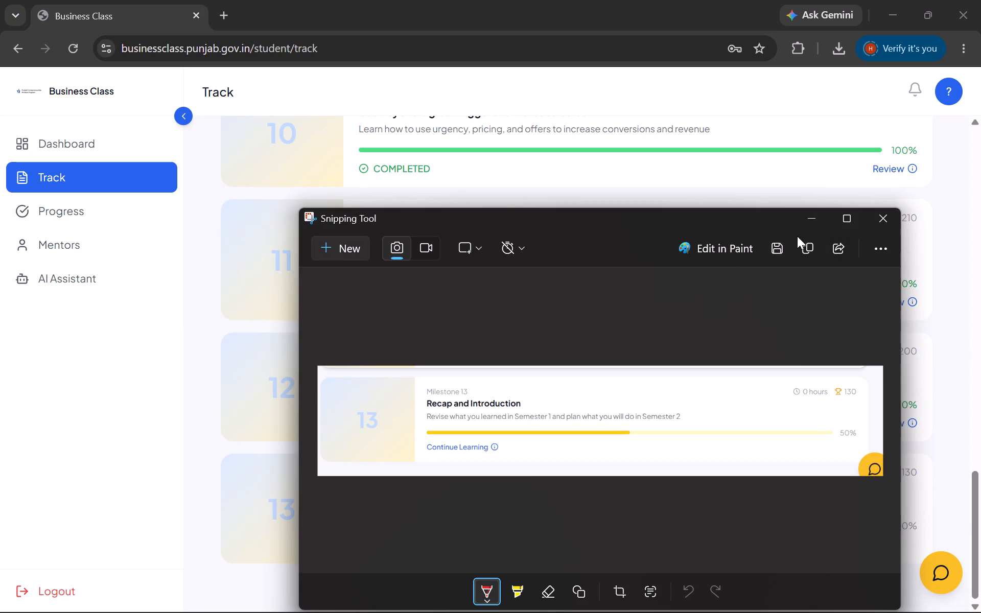
{"action": "left_click", "coordinate": [777, 247]}
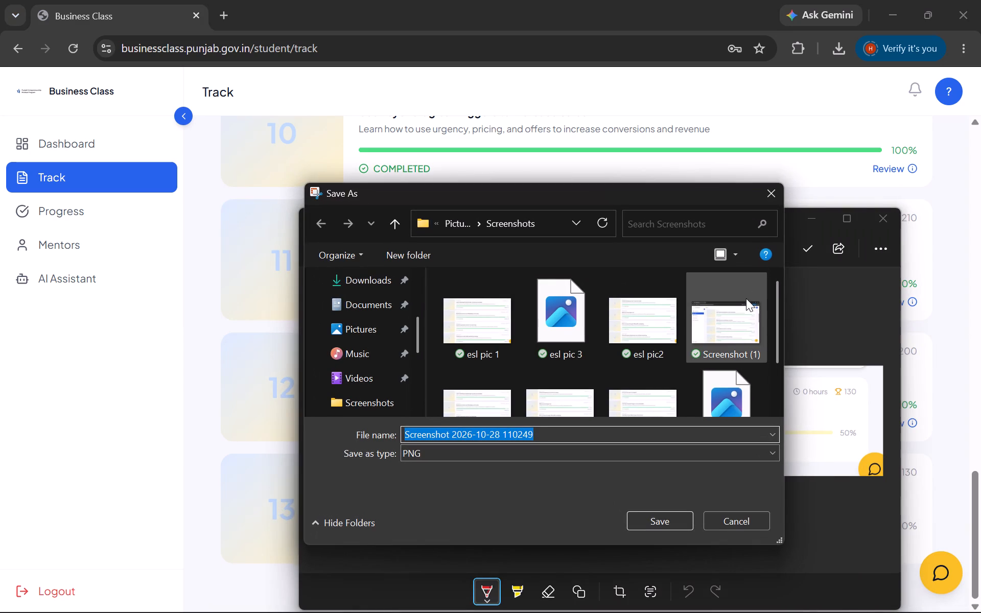
{"action": "key", "text": "BackSpace"}
{"action": "type", "text": "esl"}
{"action": "key", "text": "space"}
{"action": "type", "text": "pic 4"}
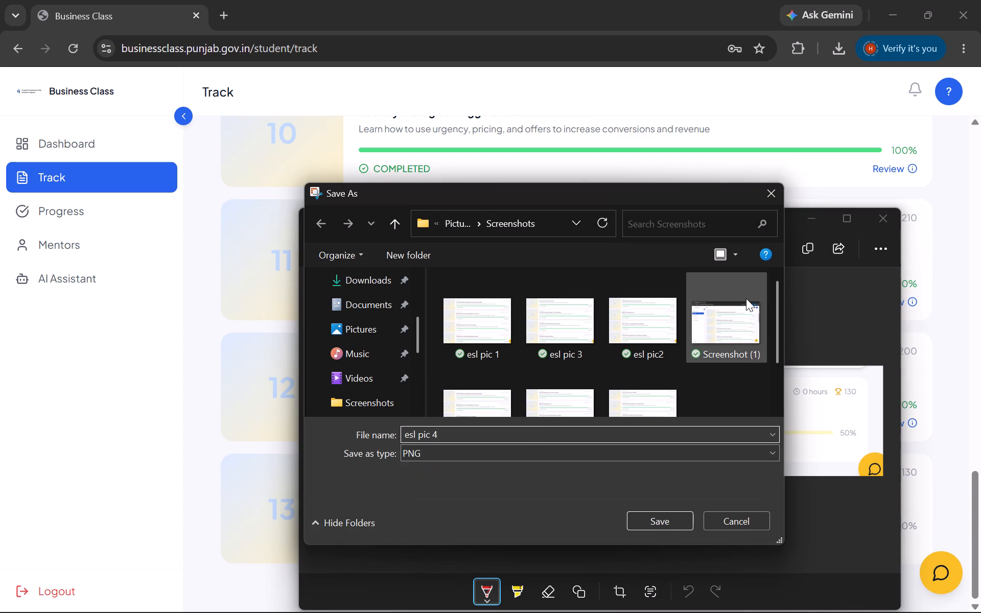
{"action": "key", "text": "Return"}
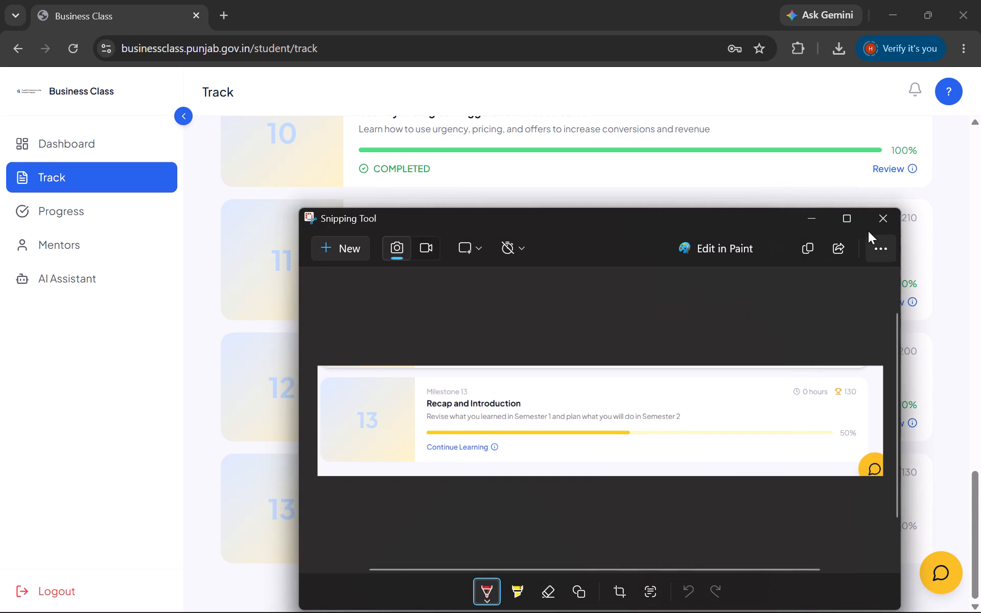
{"action": "left_click", "coordinate": [877, 217]}
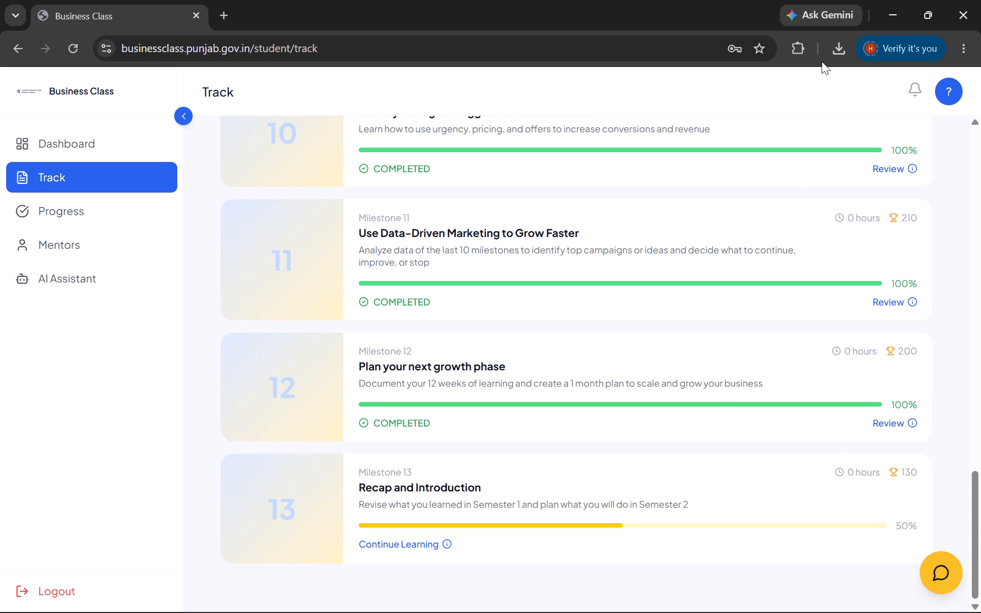
Switch to the "ppt for esl" presentation in PowerPoint and start inserting a picture from this device on blank slide 2.
{"action": "scroll", "coordinate": [508, 292], "scroll_direction": "right", "scroll_amount": 2}
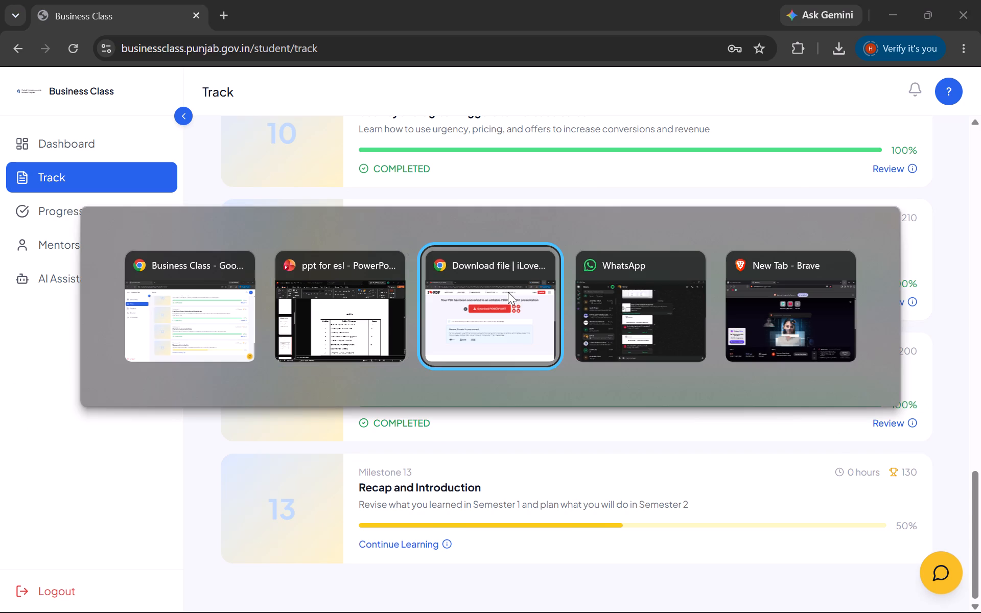
{"action": "scroll", "coordinate": [109, 262], "scroll_direction": "up", "scroll_amount": 2}
{"action": "left_click", "coordinate": [94, 254]}
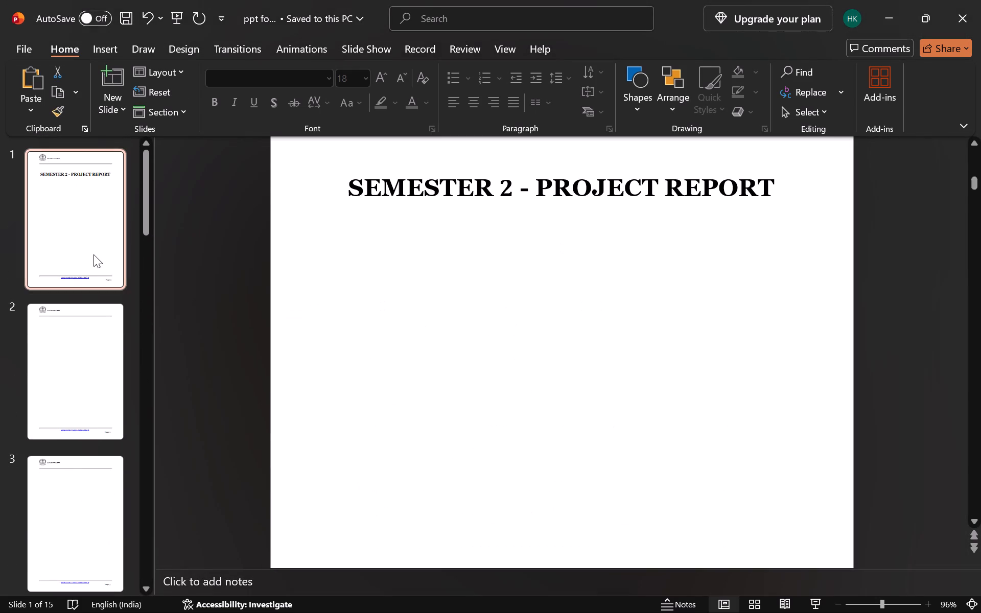
{"action": "left_click", "coordinate": [47, 386]}
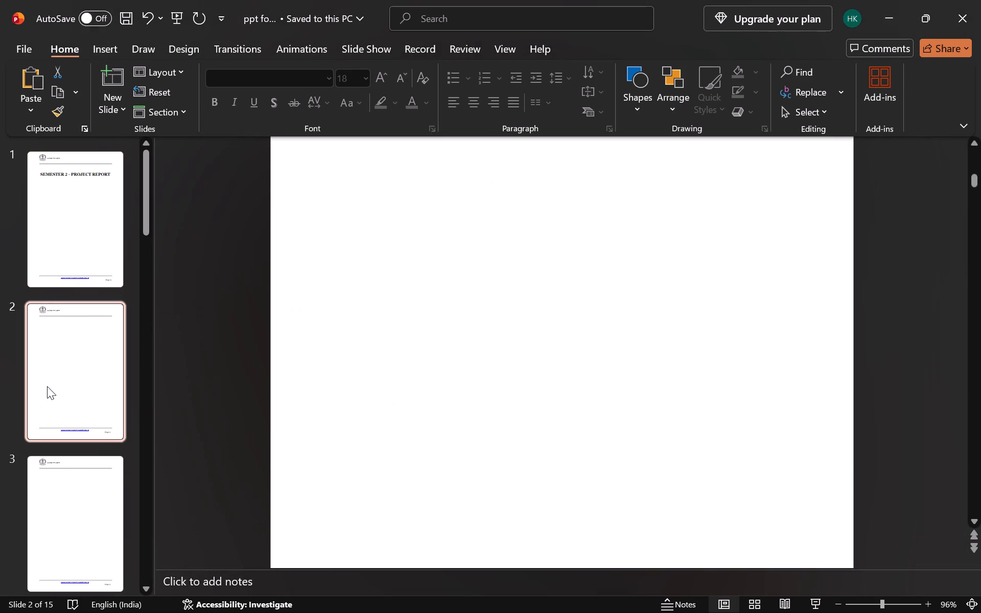
{"action": "left_click", "coordinate": [98, 46]}
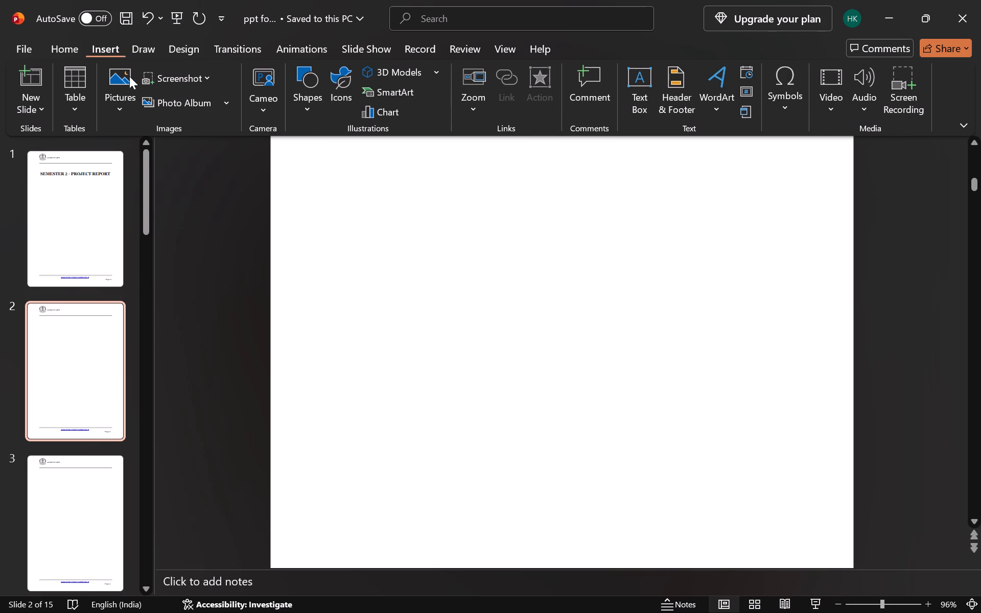
{"action": "left_click", "coordinate": [133, 98]}
{"action": "left_click", "coordinate": [145, 159]}
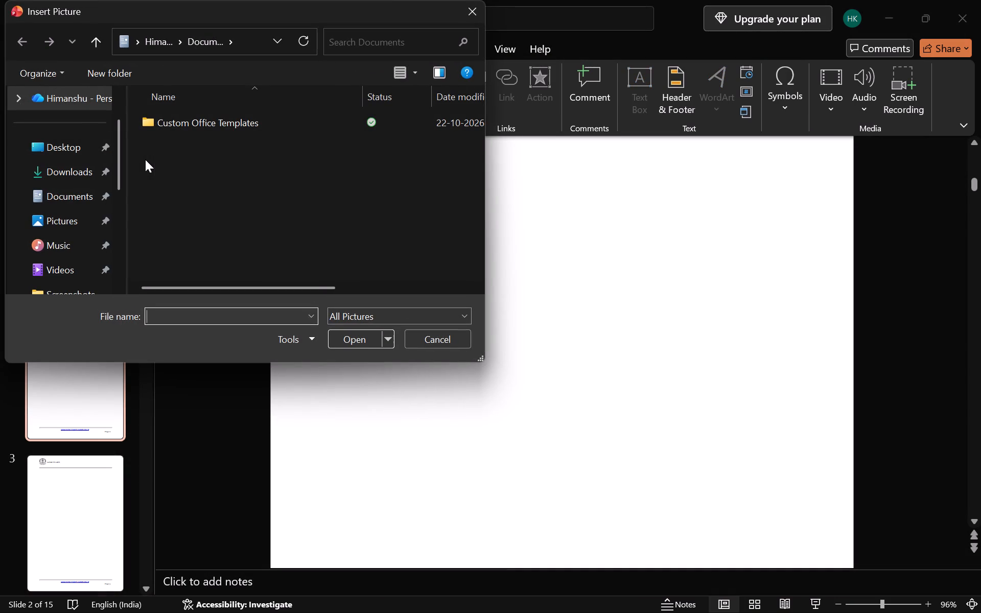
Browse the device's folders and drives for the saved "esl pic" screenshots.
{"action": "left_click", "coordinate": [77, 172]}
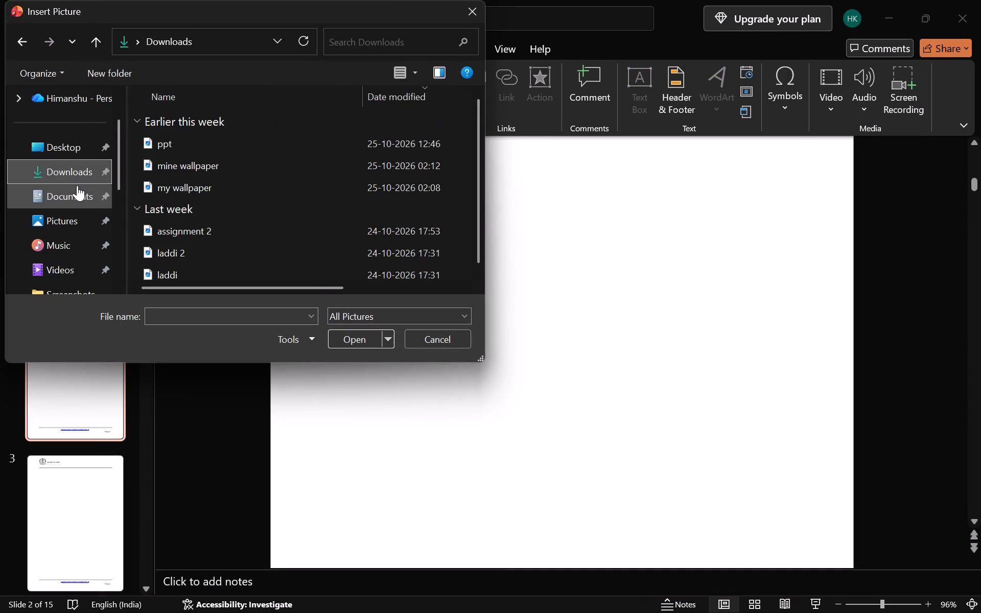
{"action": "left_click", "coordinate": [77, 186]}
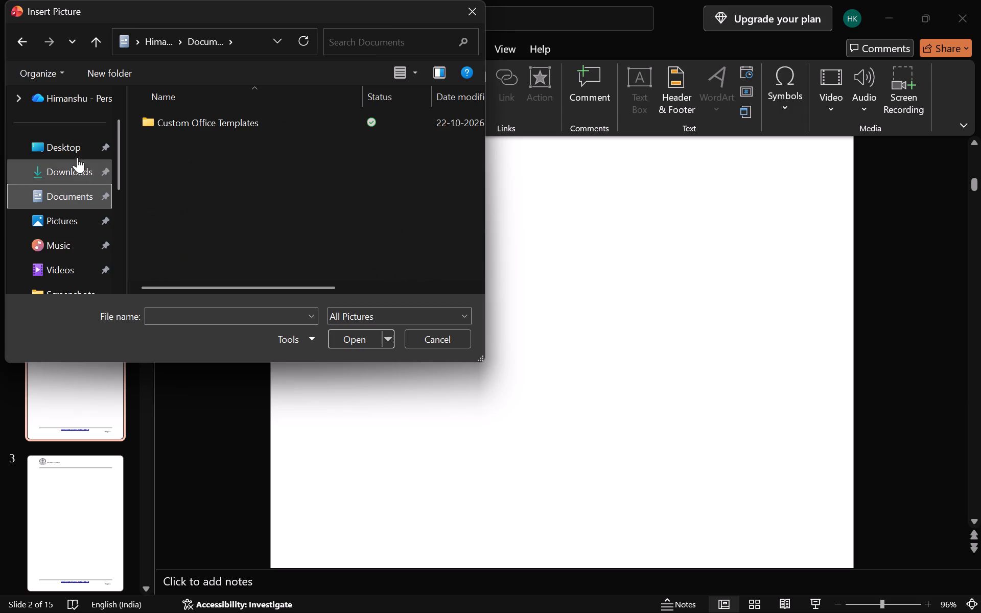
{"action": "left_click", "coordinate": [79, 136]}
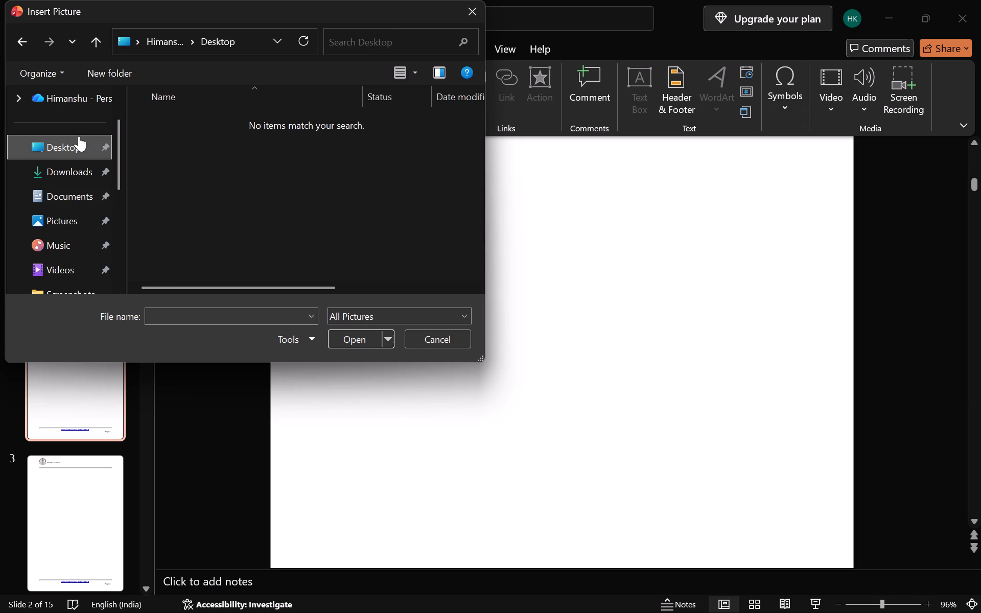
{"action": "scroll", "coordinate": [77, 158], "scroll_direction": "up", "scroll_amount": 1}
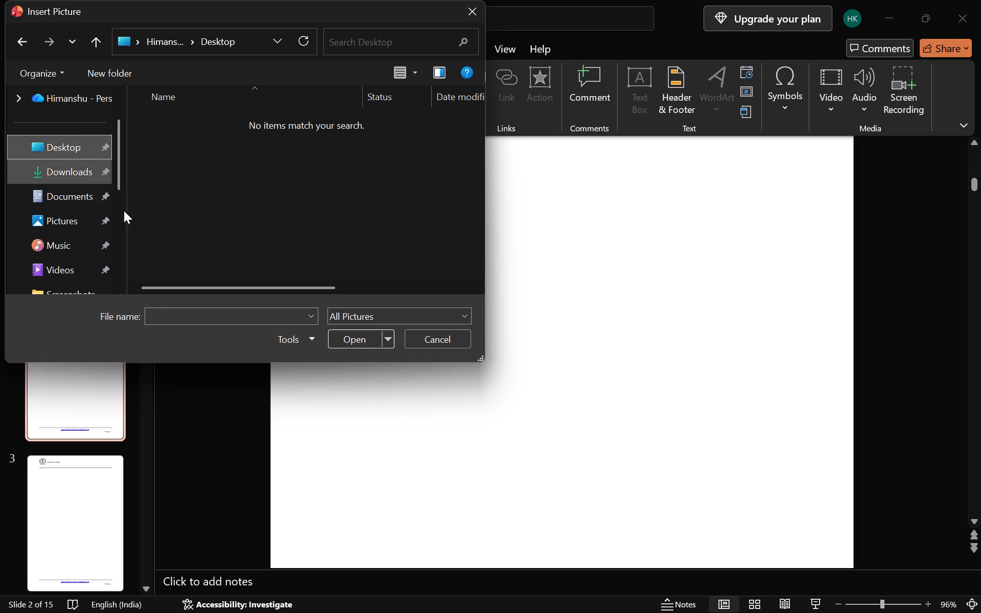
{"action": "left_click", "coordinate": [161, 310]}
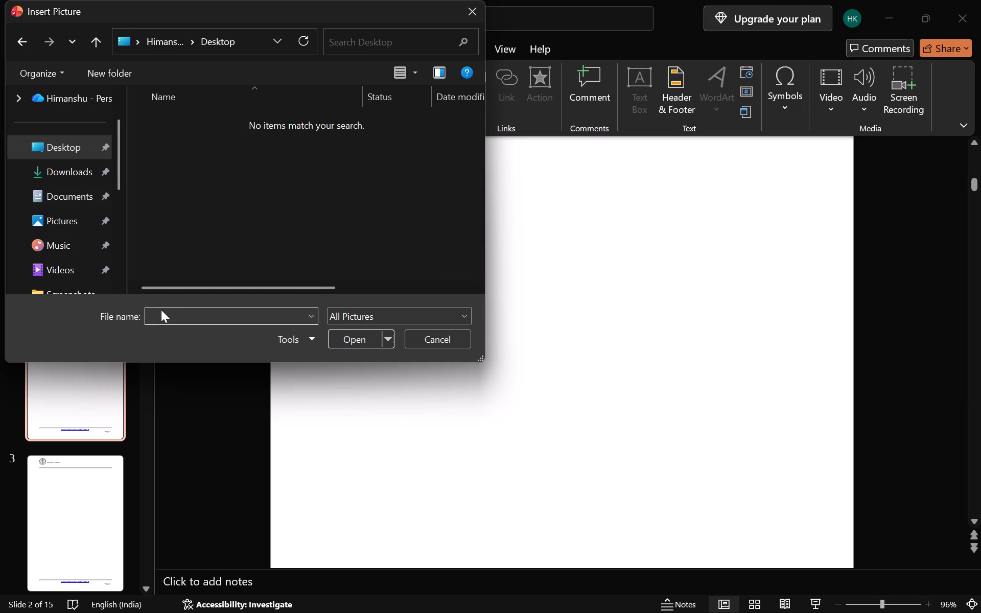
{"action": "type", "text": "es"}
{"action": "type", "text": "l"}
{"action": "key", "text": "space"}
{"action": "scroll", "coordinate": [54, 228], "scroll_direction": "down", "scroll_amount": 1}
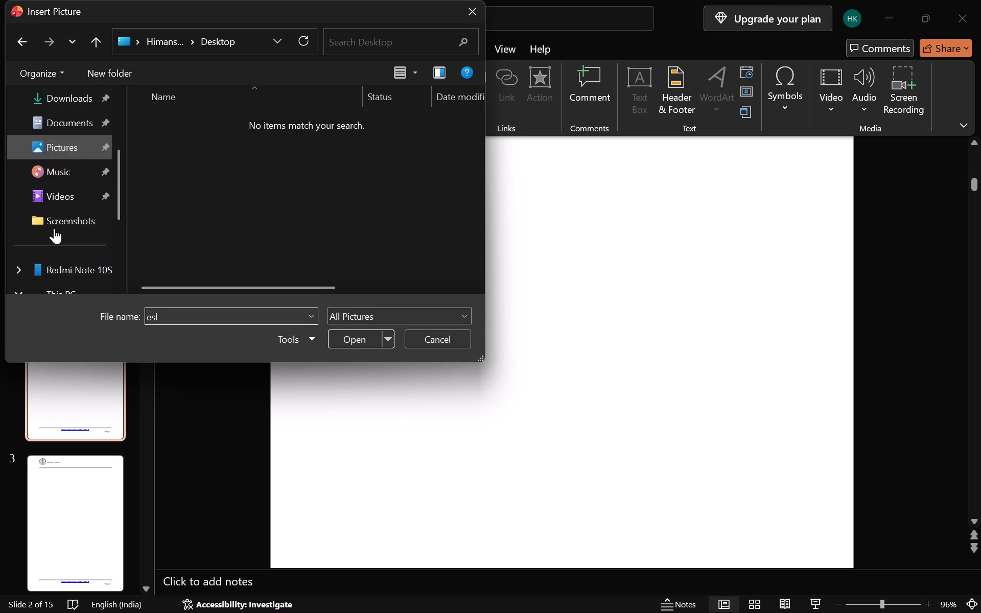
{"action": "scroll", "coordinate": [54, 228], "scroll_direction": "down", "scroll_amount": 1}
{"action": "left_click", "coordinate": [61, 217]}
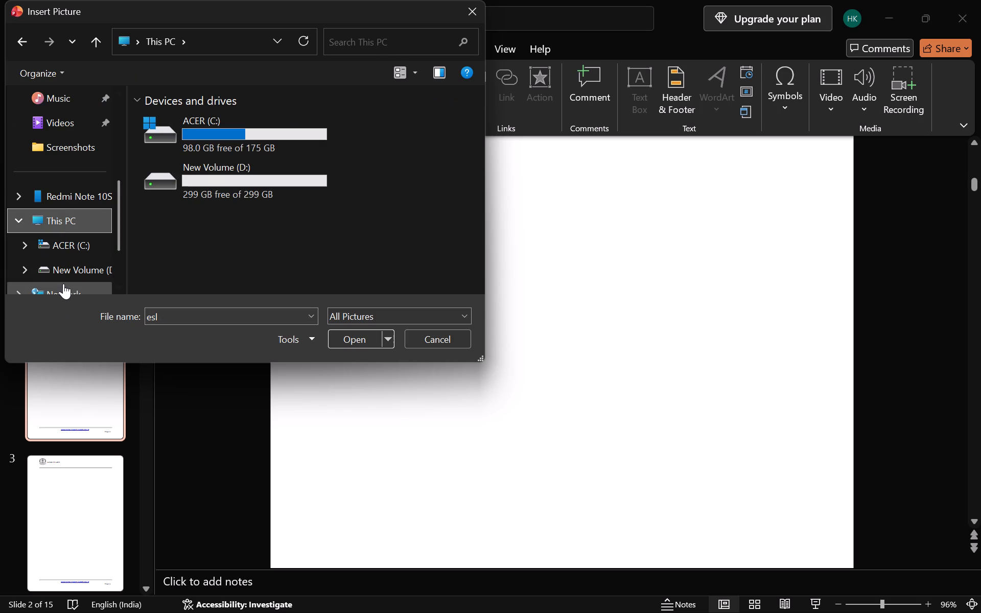
{"action": "scroll", "coordinate": [77, 271], "scroll_direction": "down", "scroll_amount": 1}
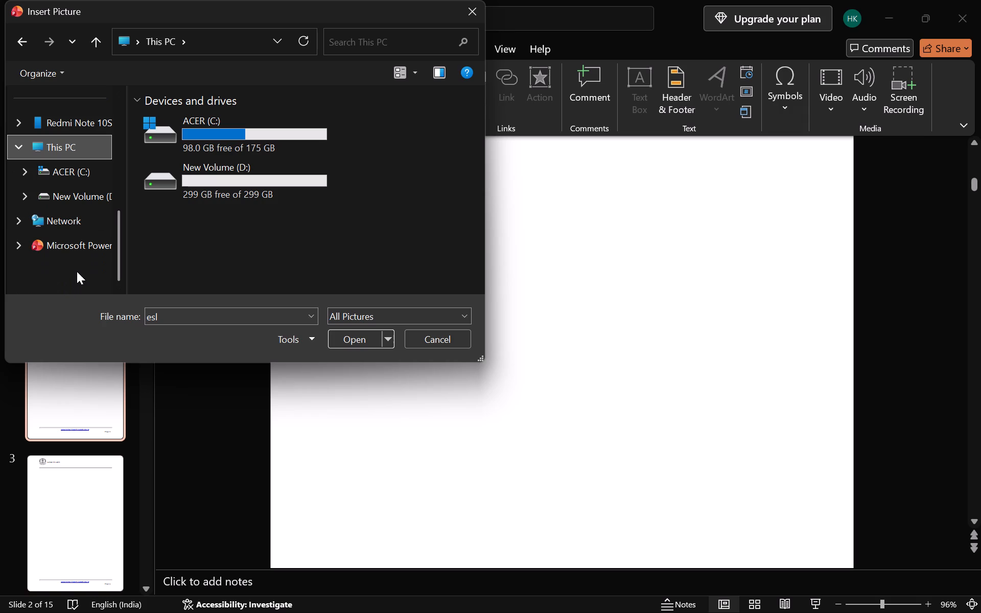
{"action": "left_click", "coordinate": [83, 249]}
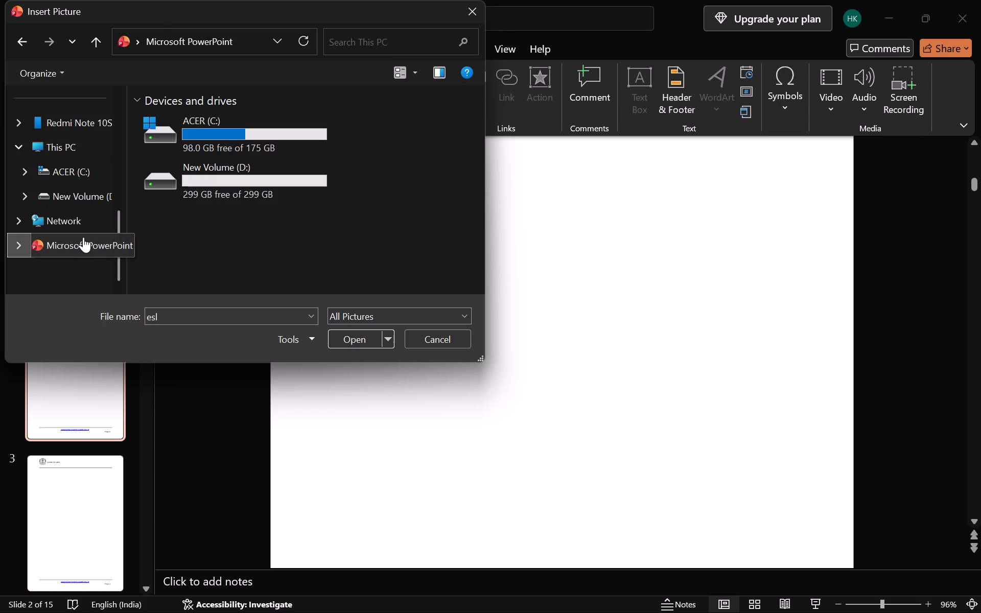
{"action": "left_click", "coordinate": [85, 225]}
{"action": "scroll", "coordinate": [85, 225], "scroll_direction": "up", "scroll_amount": 6}
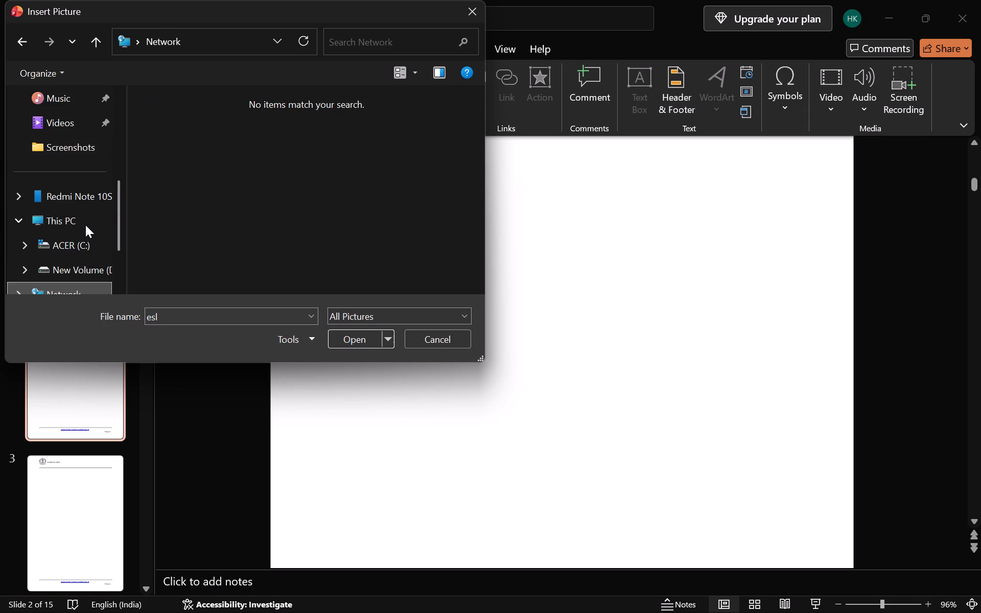
{"action": "scroll", "coordinate": [85, 225], "scroll_direction": "up", "scroll_amount": 2}
Insert the picture "esl pic 1" from the Gallery onto slide 2.
{"action": "left_click", "coordinate": [80, 148]}
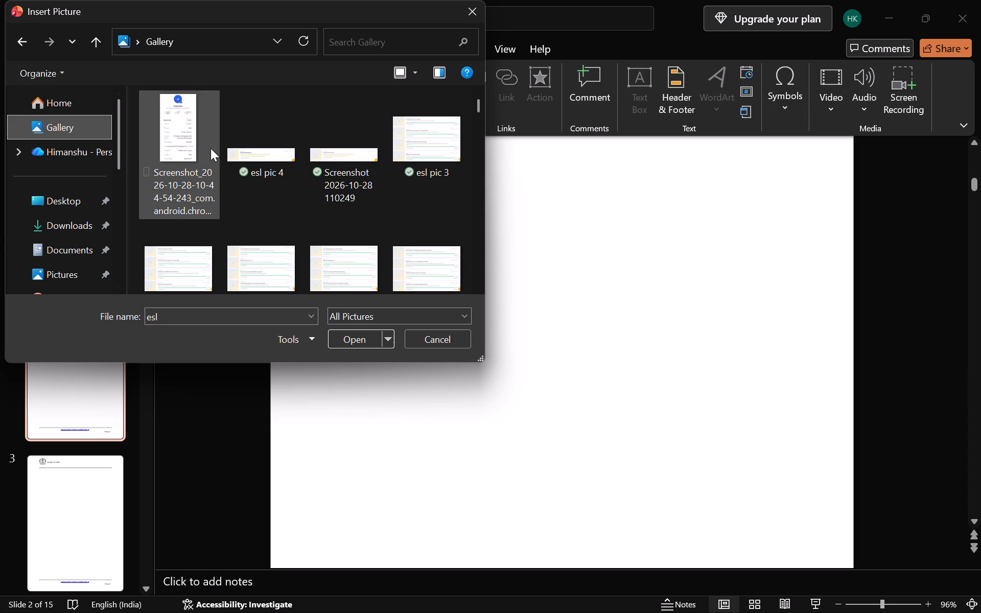
{"action": "scroll", "coordinate": [211, 148], "scroll_direction": "down", "scroll_amount": 1}
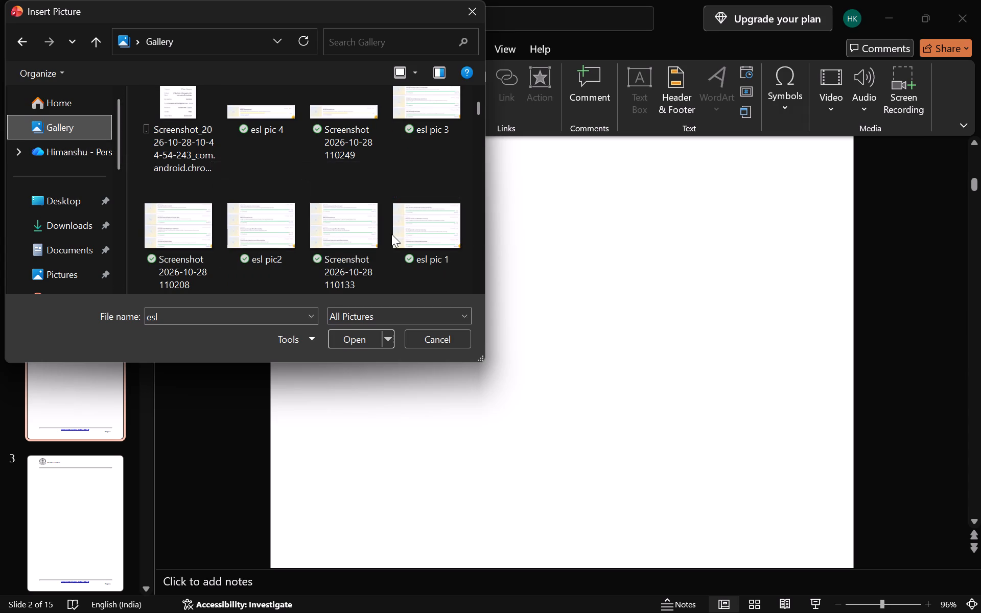
{"action": "left_click", "coordinate": [391, 234]}
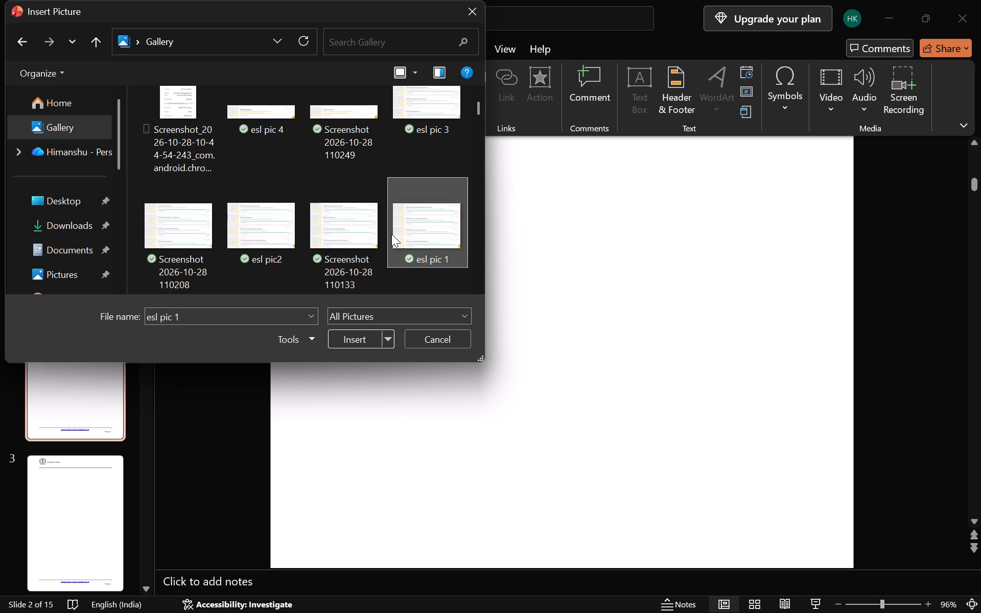
{"action": "left_click", "coordinate": [367, 333]}
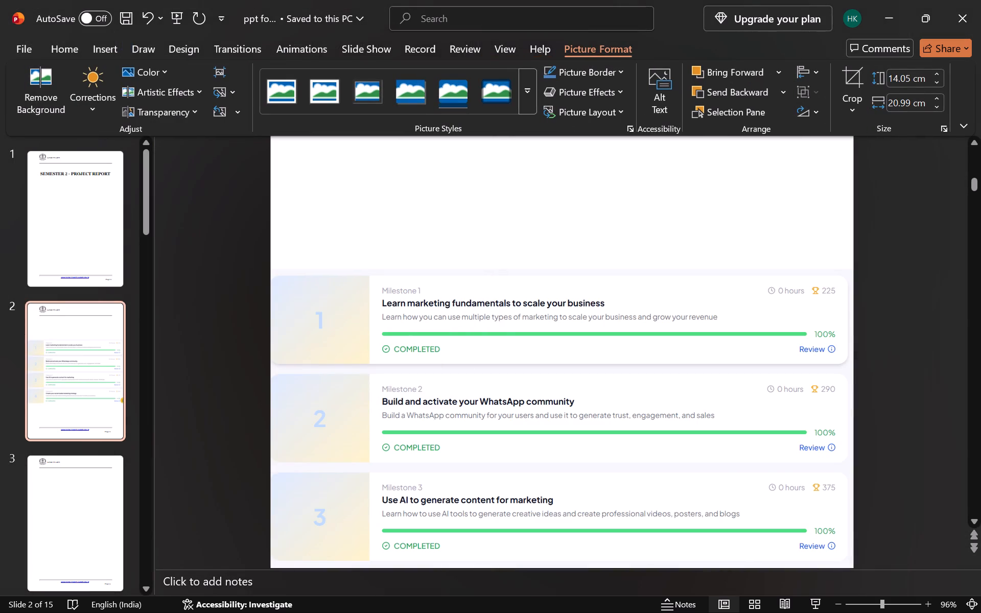
Shrink the Milestone 1 to 4 picture on slide 2 to about 13.4 cm high and 20 cm wide, clear of both slide edges.
{"action": "scroll", "coordinate": [434, 309], "scroll_direction": "down", "scroll_amount": 3}
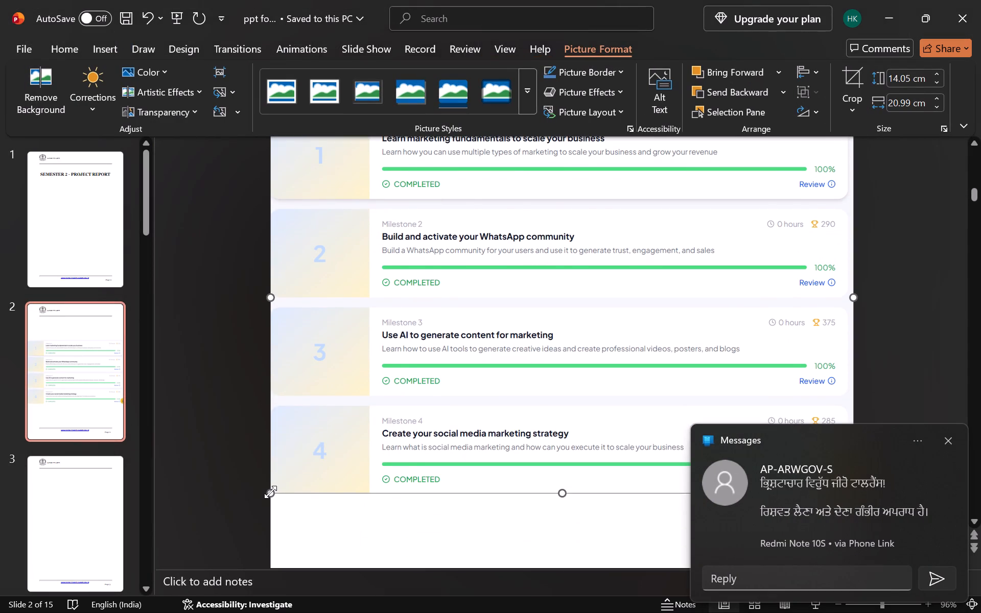
{"action": "left_click_drag", "start_coordinate": [270, 492], "coordinate": [285, 485]}
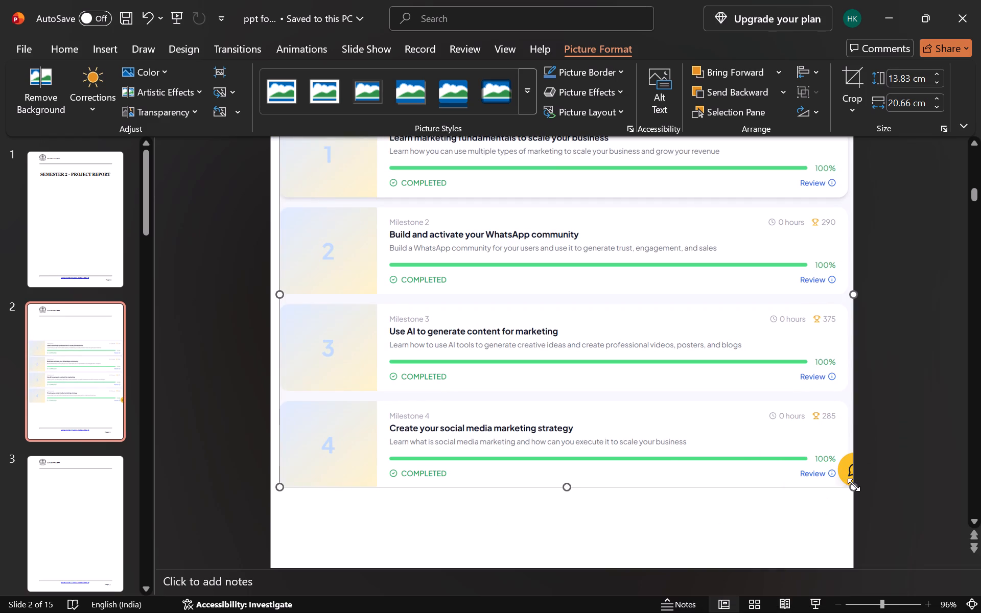
{"action": "left_click_drag", "start_coordinate": [854, 485], "coordinate": [822, 489]}
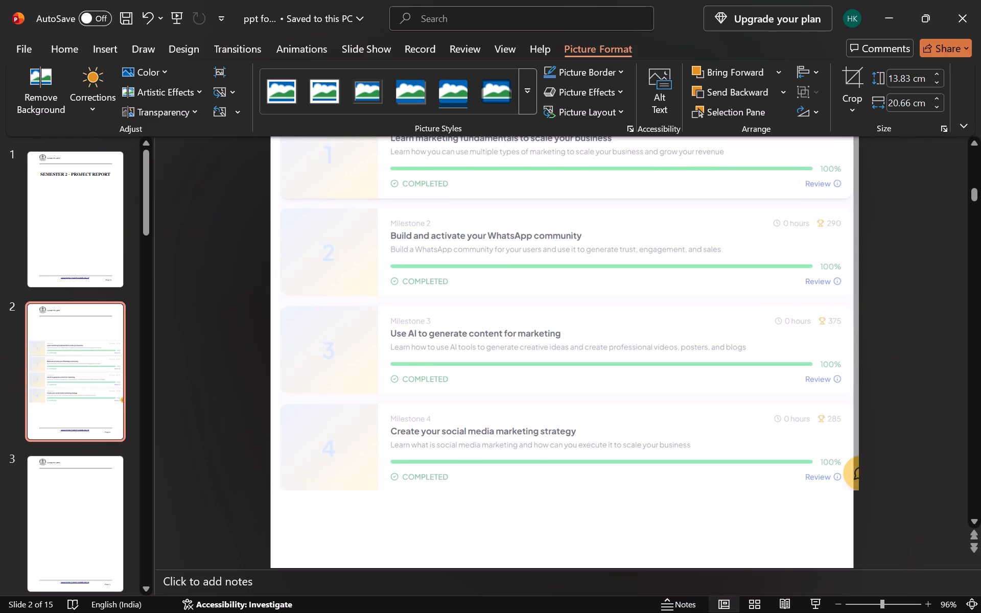
{"action": "left_click_drag", "start_coordinate": [822, 489], "coordinate": [687, 479]}
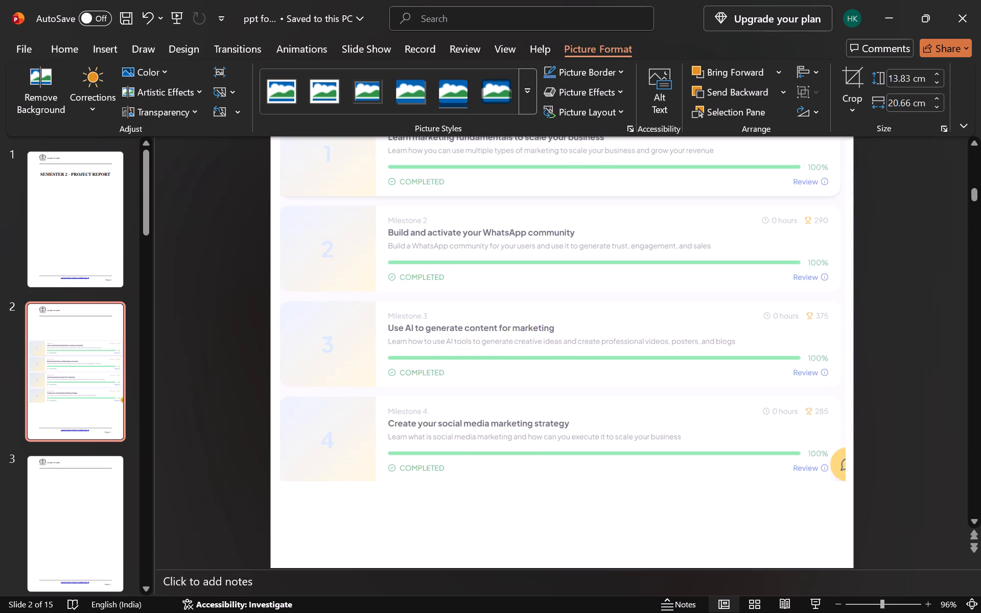
{"action": "left_click_drag", "start_coordinate": [687, 479], "coordinate": [670, 474]}
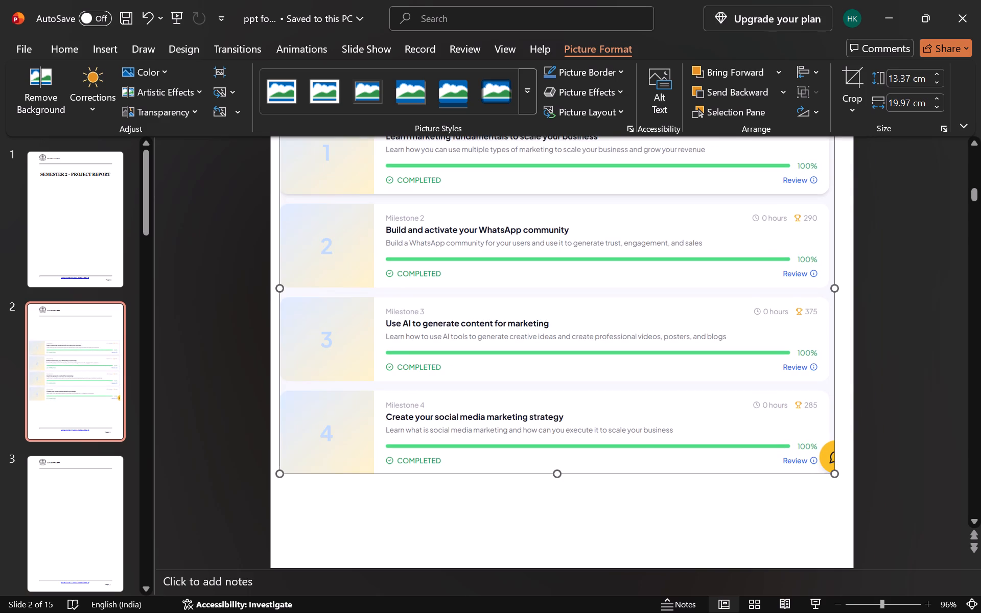
Insert the picture "esl pic2" from the device's Gallery onto blank slide 3.
{"action": "scroll", "coordinate": [670, 474], "scroll_direction": "up", "scroll_amount": 2}
{"action": "scroll", "coordinate": [670, 474], "scroll_direction": "down", "scroll_amount": 1}
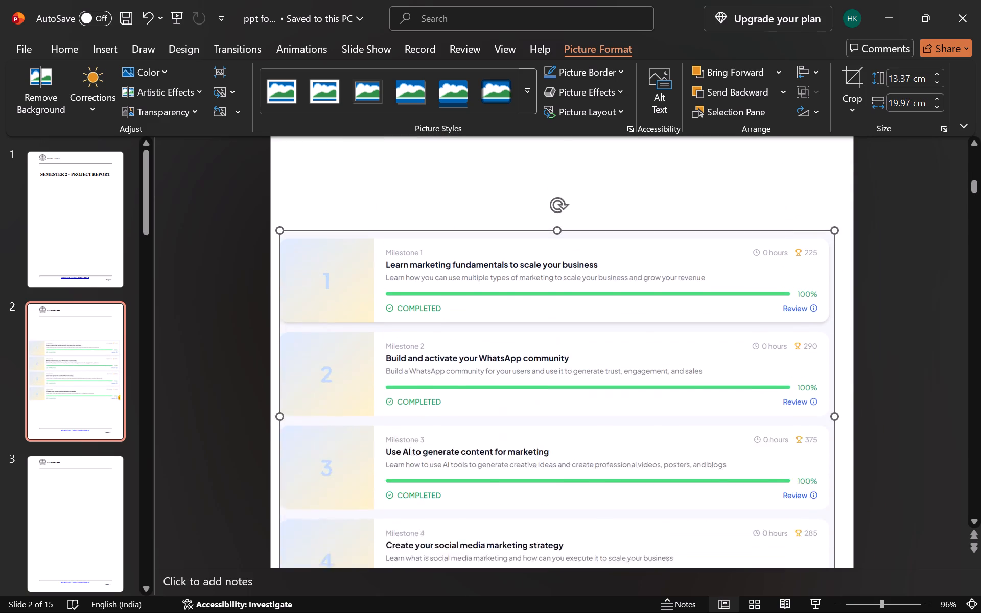
{"action": "scroll", "coordinate": [670, 474], "scroll_direction": "down", "scroll_amount": 2}
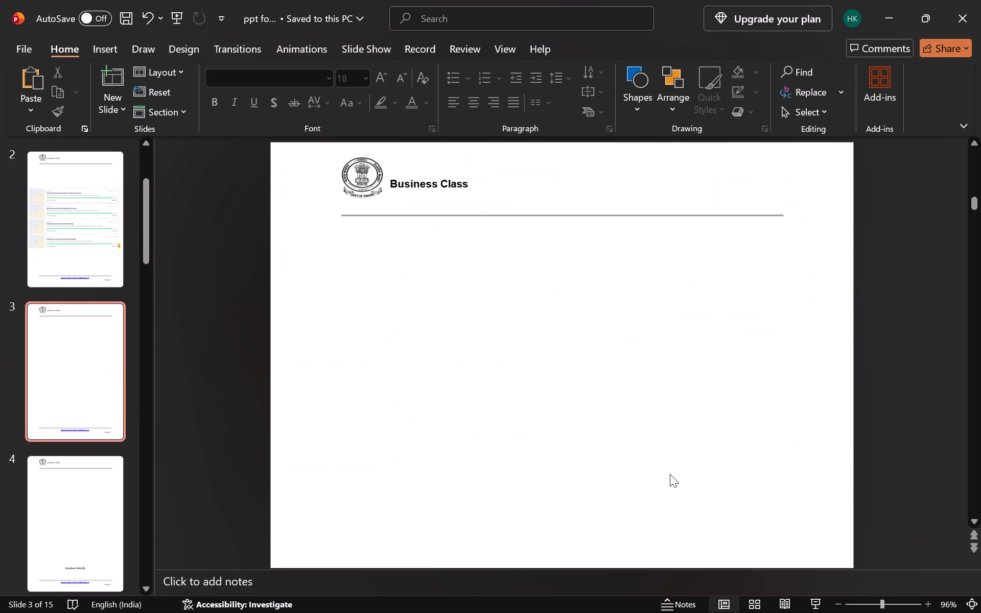
{"action": "left_click", "coordinate": [99, 522]}
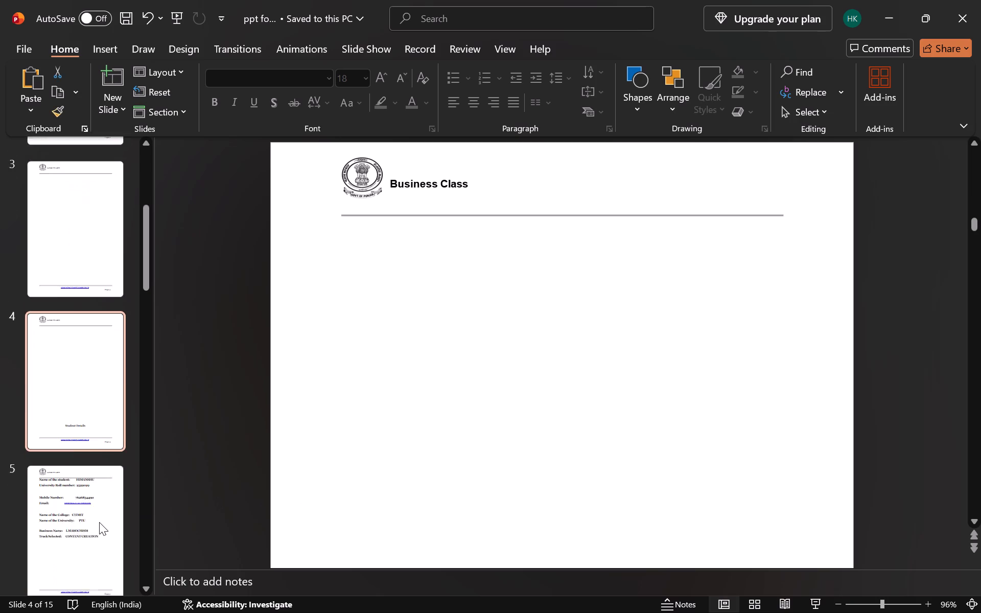
{"action": "left_click", "coordinate": [71, 240]}
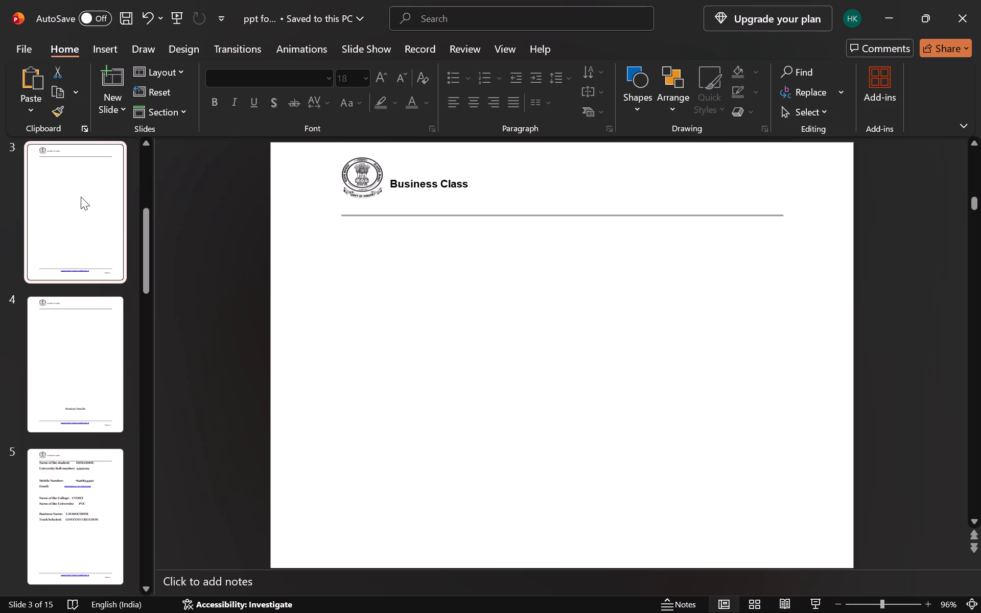
{"action": "left_click", "coordinate": [109, 50]}
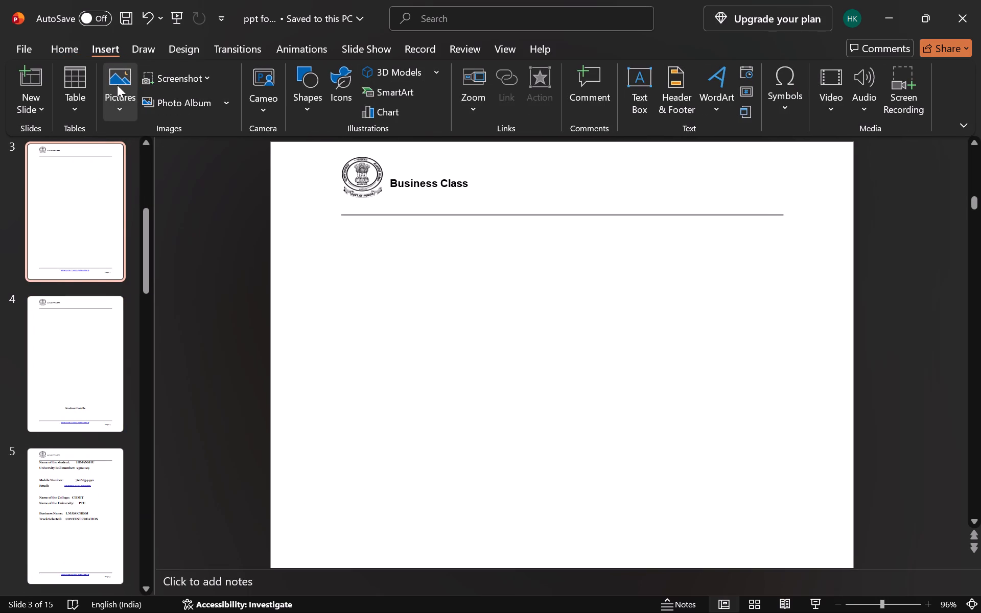
{"action": "left_click", "coordinate": [117, 86]}
{"action": "left_click", "coordinate": [143, 160]}
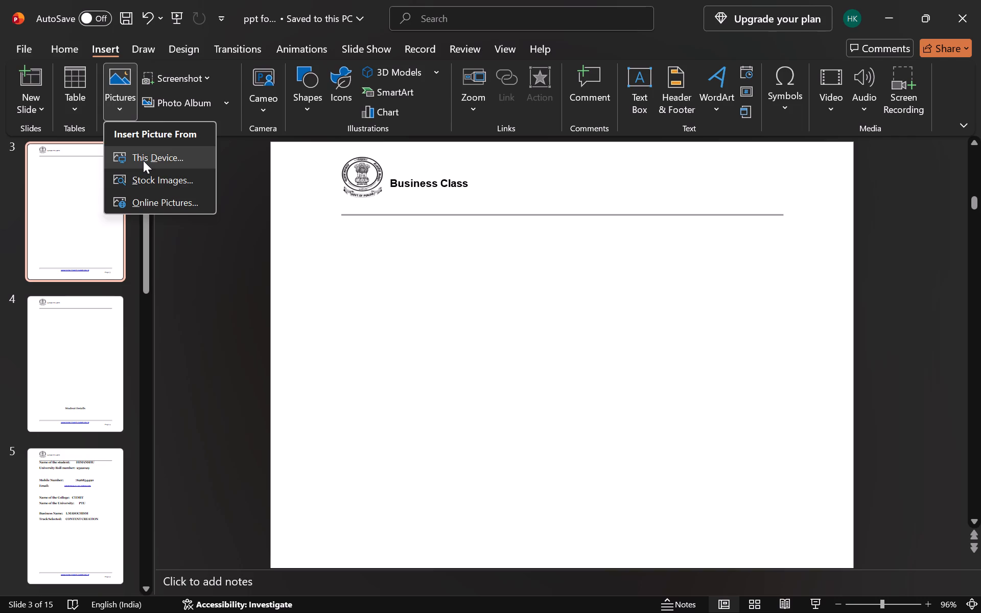
{"action": "scroll", "coordinate": [81, 154], "scroll_direction": "up", "scroll_amount": 1}
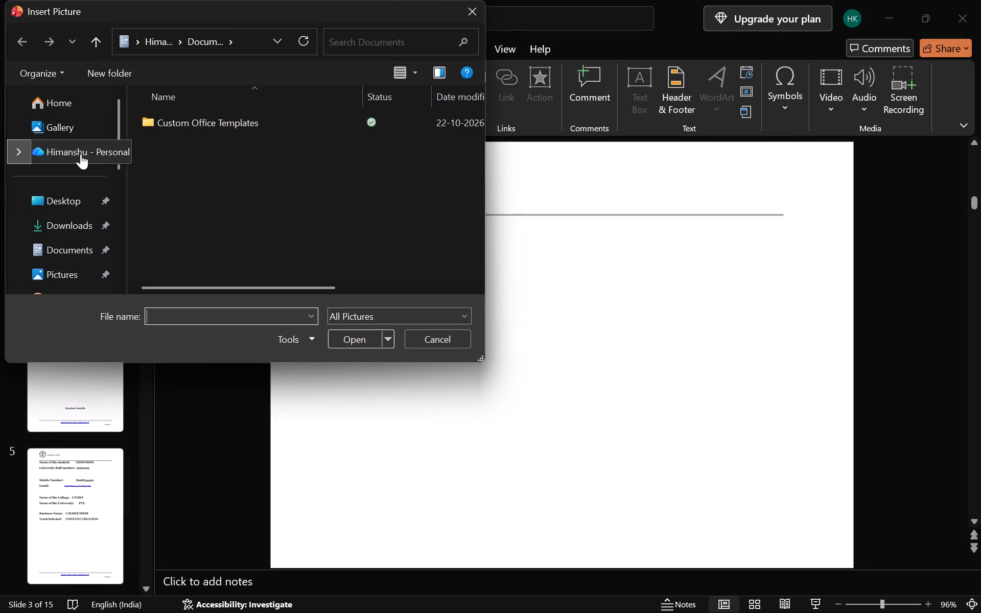
{"action": "left_click", "coordinate": [84, 124]}
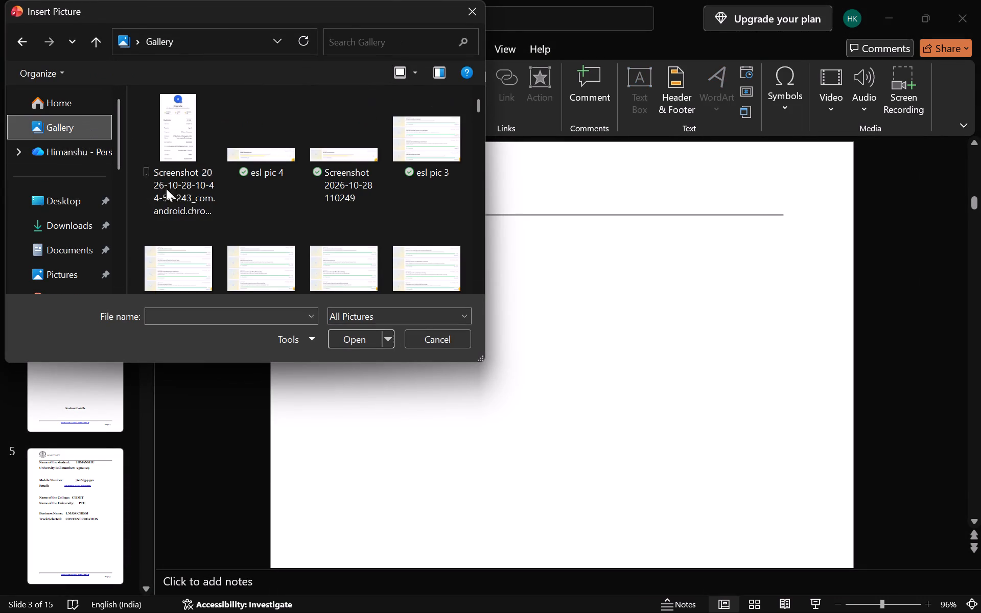
{"action": "scroll", "coordinate": [276, 244], "scroll_direction": "down", "scroll_amount": 1}
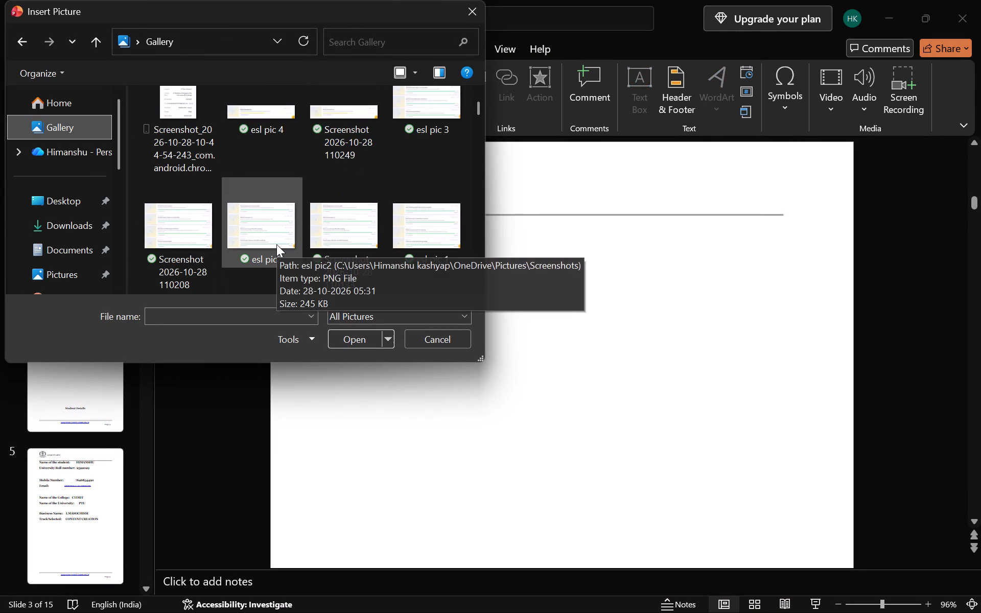
{"action": "left_click", "coordinate": [276, 244]}
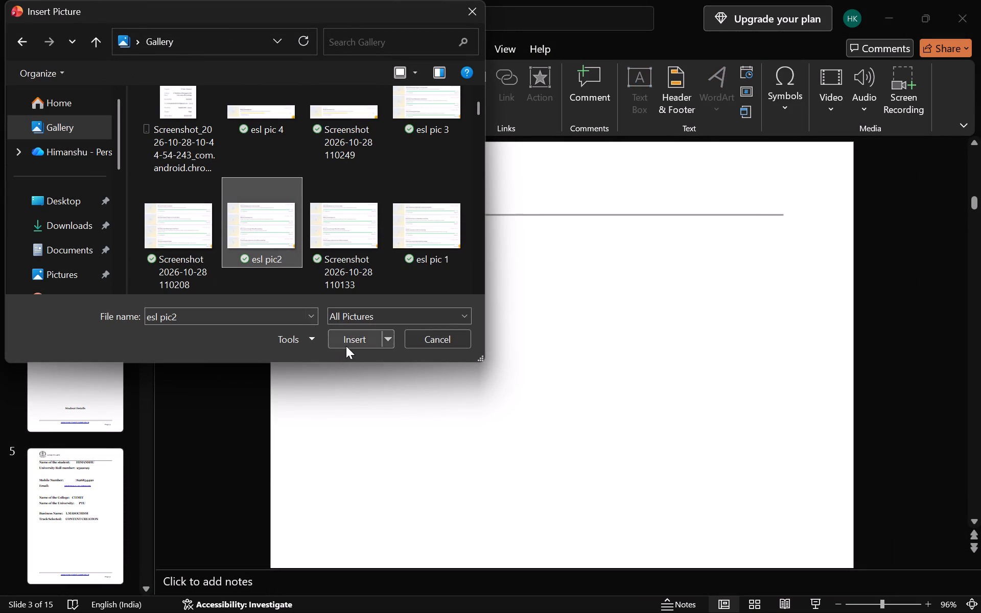
{"action": "left_click", "coordinate": [346, 346]}
{"action": "left_click", "coordinate": [400, 388]}
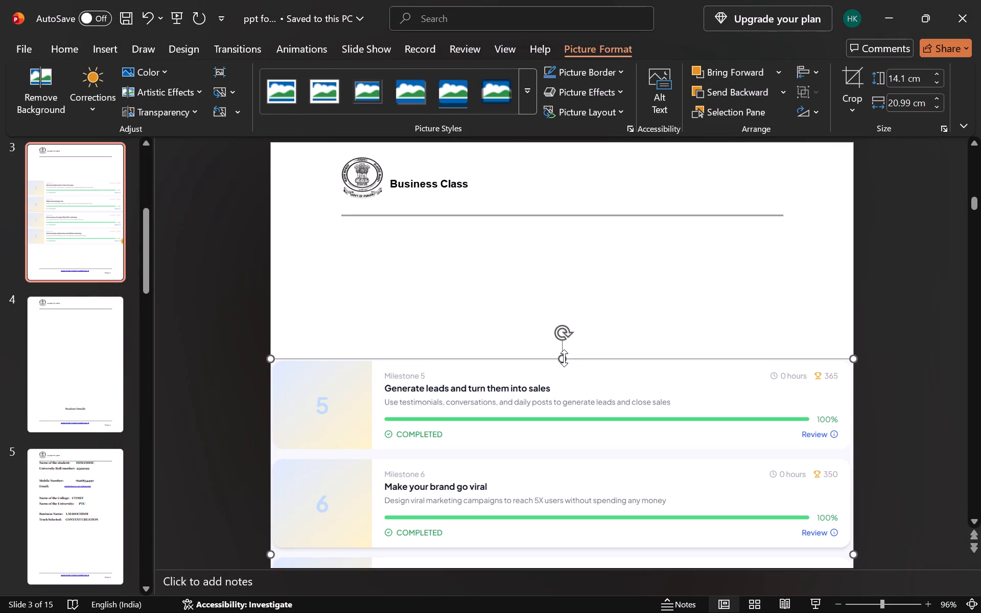
Resize the Milestone 5 to 8 picture on slide 3 to about 14.9 cm high and 18.9 cm wide, clear of both slide edges.
{"action": "left_click_drag", "start_coordinate": [564, 358], "coordinate": [560, 289]}
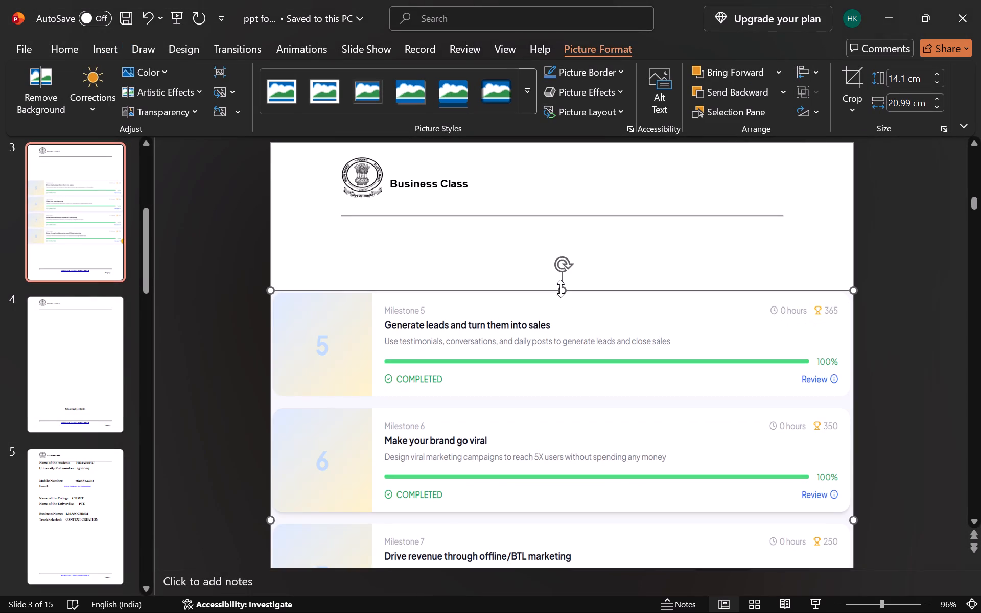
{"action": "scroll", "coordinate": [560, 347], "scroll_direction": "down", "scroll_amount": 7}
{"action": "scroll", "coordinate": [560, 347], "scroll_direction": "down", "scroll_amount": 19}
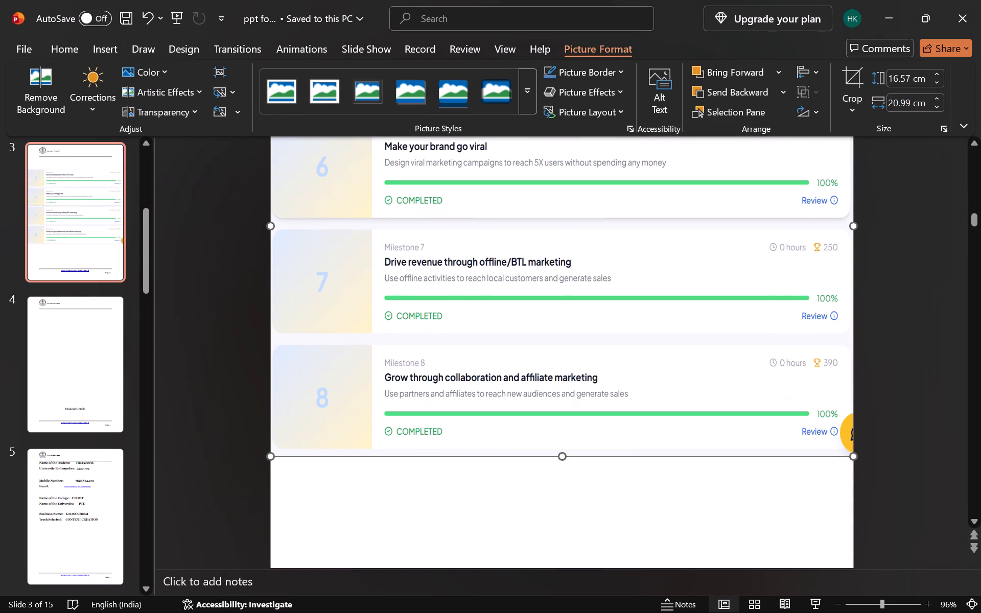
{"action": "scroll", "coordinate": [560, 347], "scroll_direction": "down", "scroll_amount": 1}
{"action": "left_click_drag", "start_coordinate": [274, 454], "coordinate": [308, 436]}
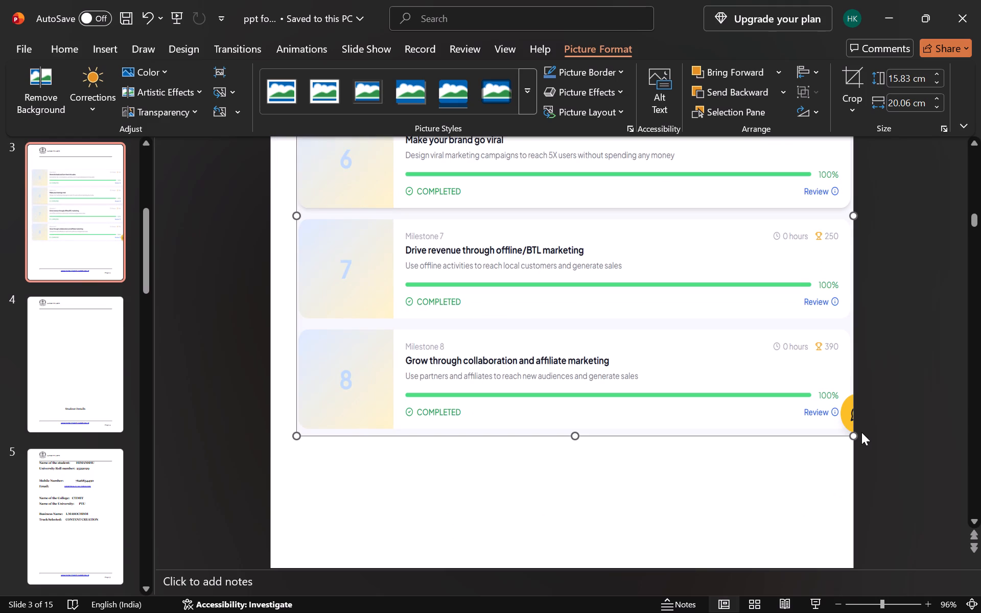
{"action": "left_click_drag", "start_coordinate": [853, 436], "coordinate": [804, 446]}
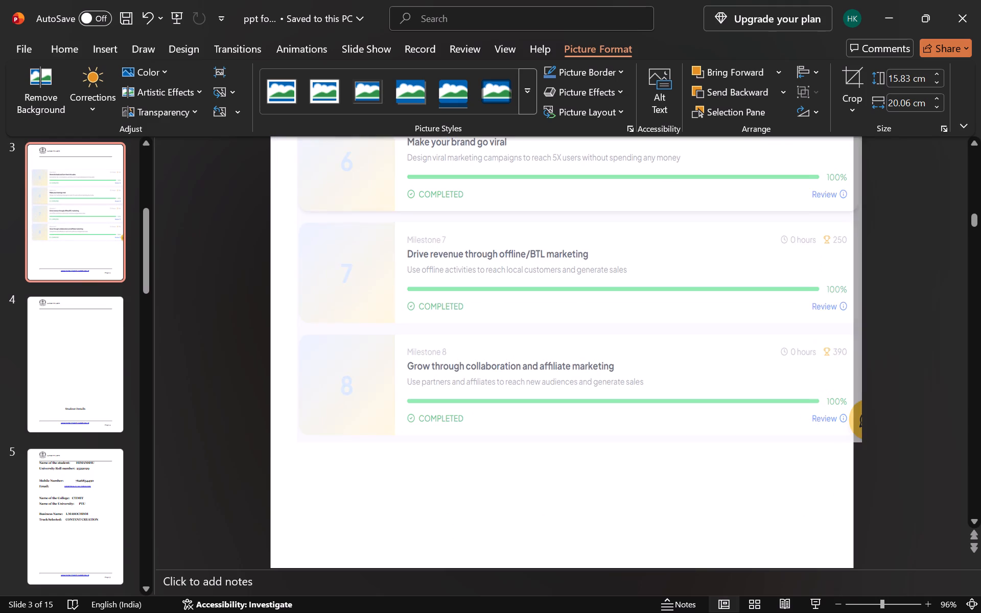
{"action": "left_click_drag", "start_coordinate": [804, 446], "coordinate": [647, 408]}
{"action": "scroll", "coordinate": [642, 491], "scroll_direction": "up", "scroll_amount": 3}
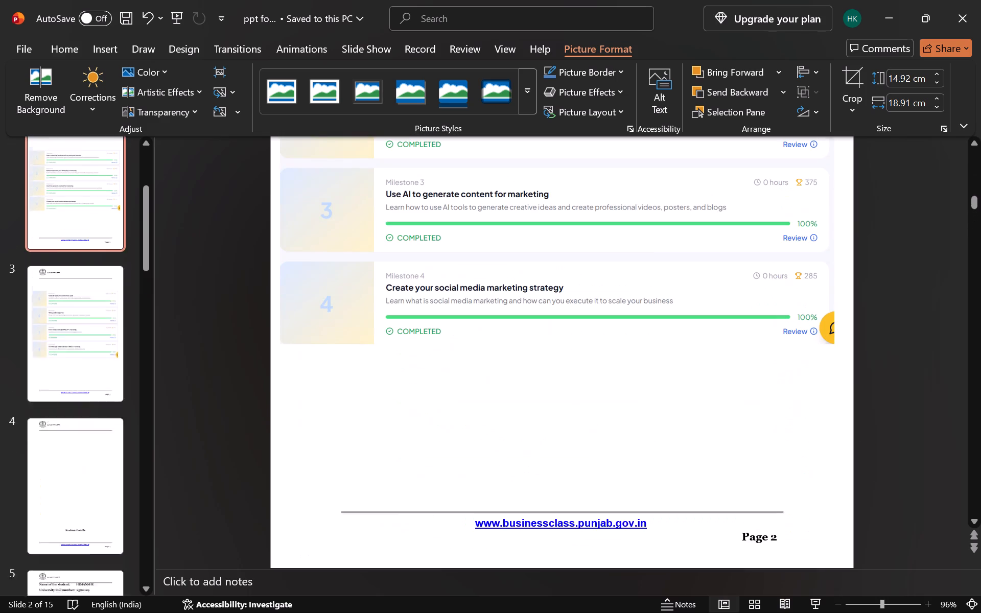
{"action": "scroll", "coordinate": [642, 491], "scroll_direction": "up", "scroll_amount": 3}
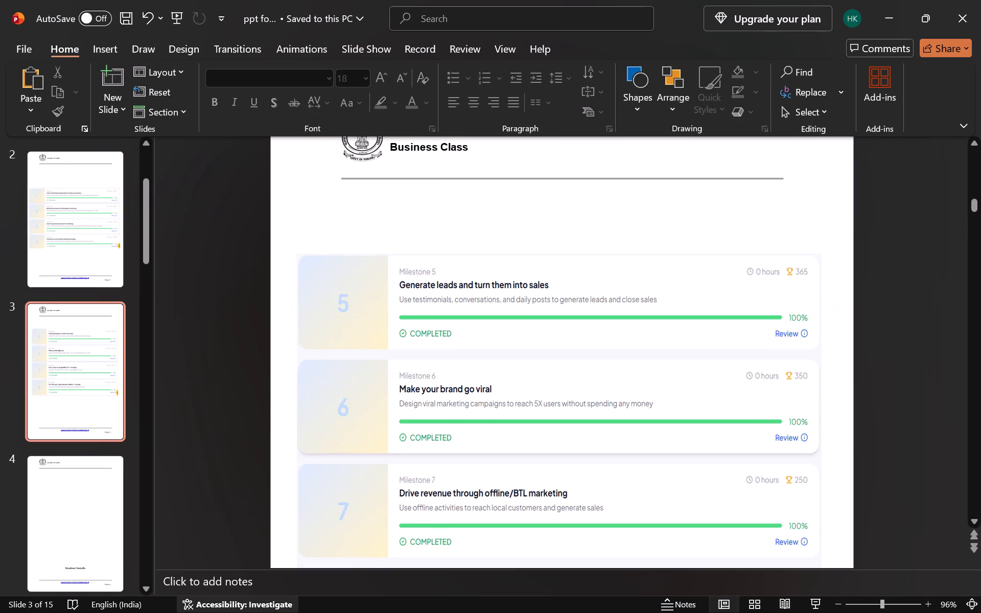
Insert the picture "esl pic 3" from the device's Gallery onto slide 4.
{"action": "left_click", "coordinate": [72, 533]}
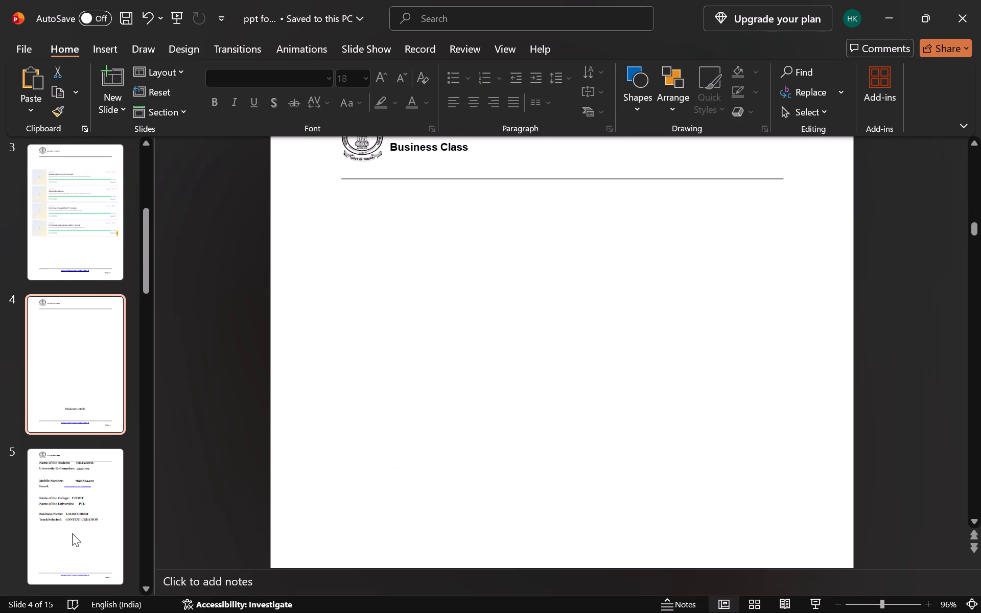
{"action": "left_click", "coordinate": [106, 52]}
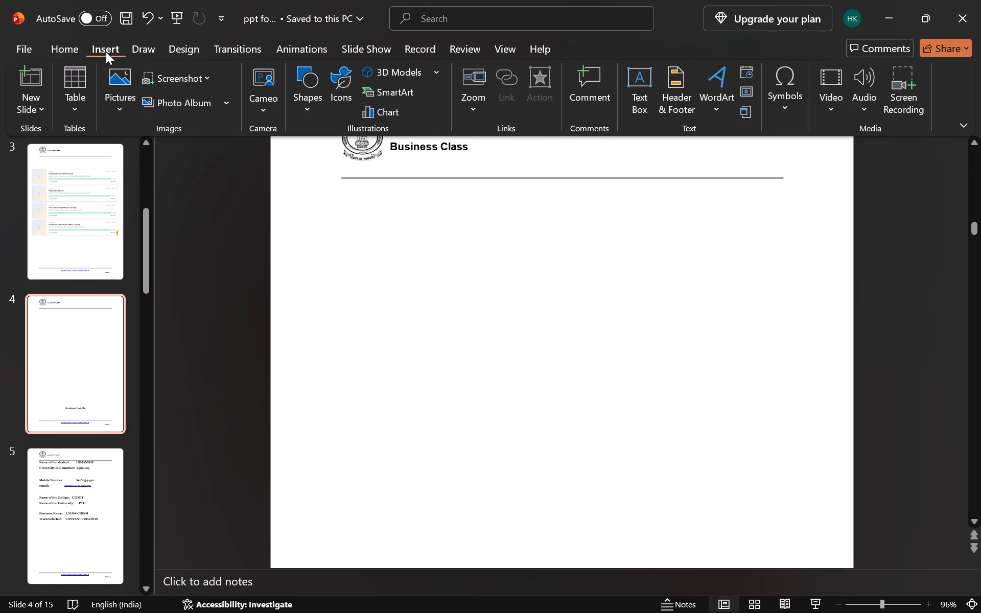
{"action": "left_click", "coordinate": [112, 103]}
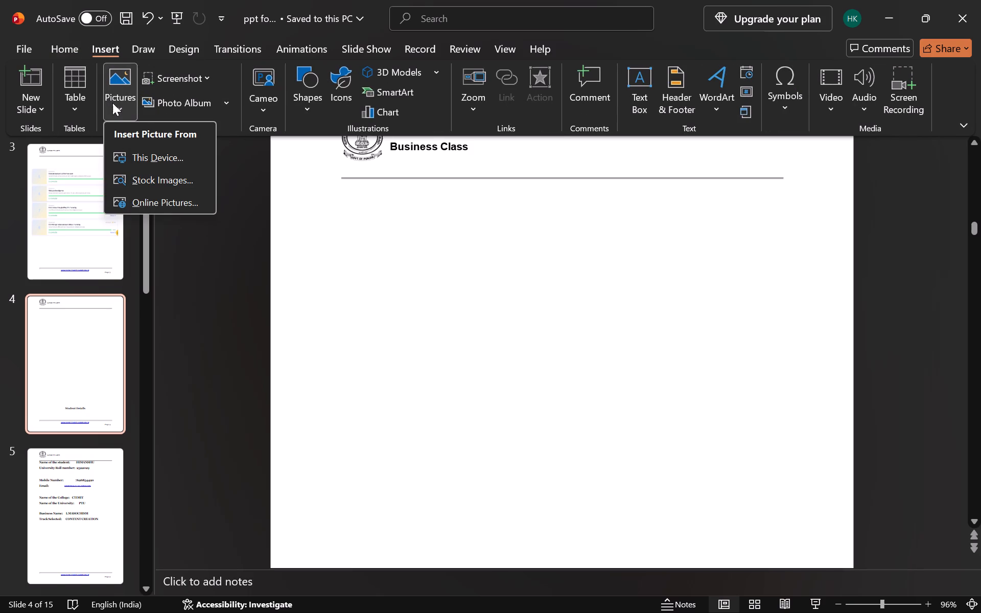
{"action": "left_click", "coordinate": [156, 159]}
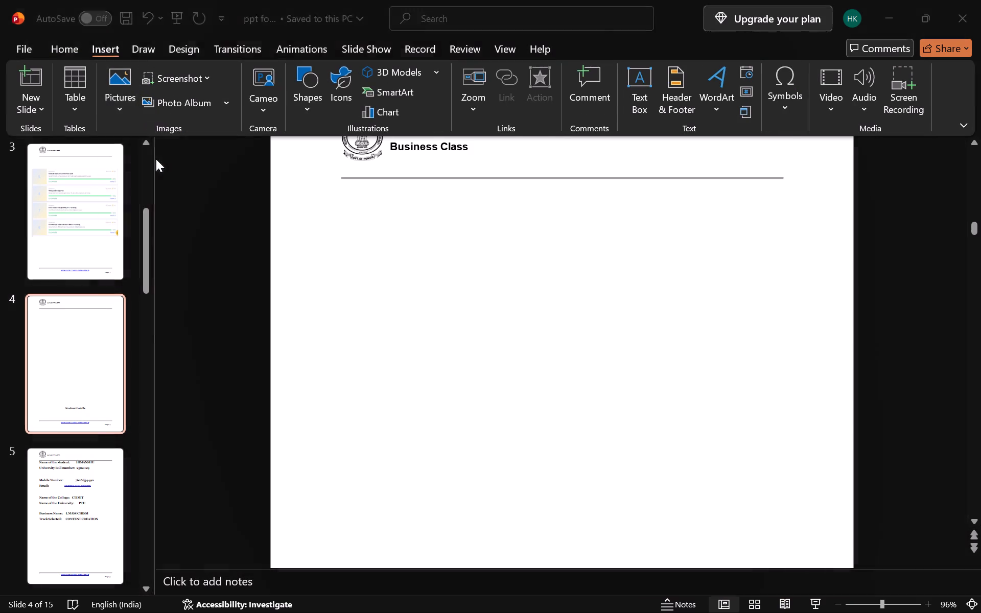
{"action": "scroll", "coordinate": [85, 151], "scroll_direction": "up", "scroll_amount": 1}
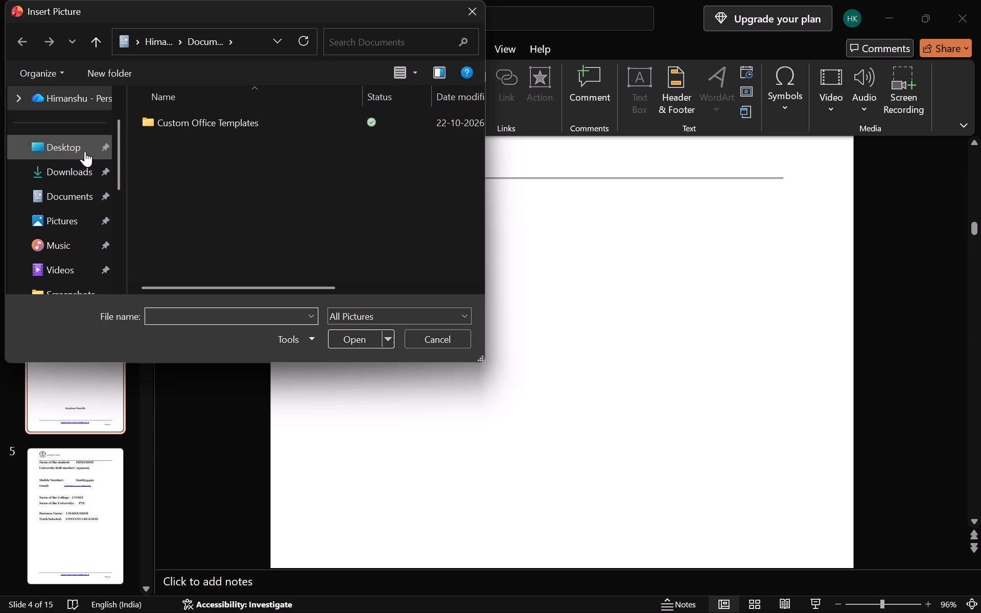
{"action": "scroll", "coordinate": [85, 151], "scroll_direction": "up", "scroll_amount": 1}
{"action": "double_click", "coordinate": [84, 134]}
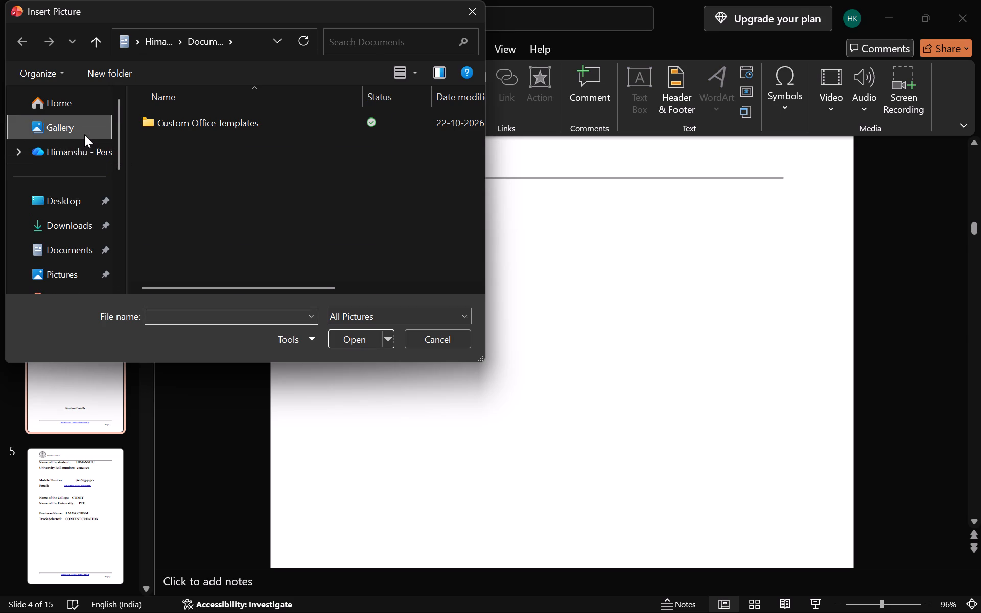
{"action": "left_click", "coordinate": [416, 164]}
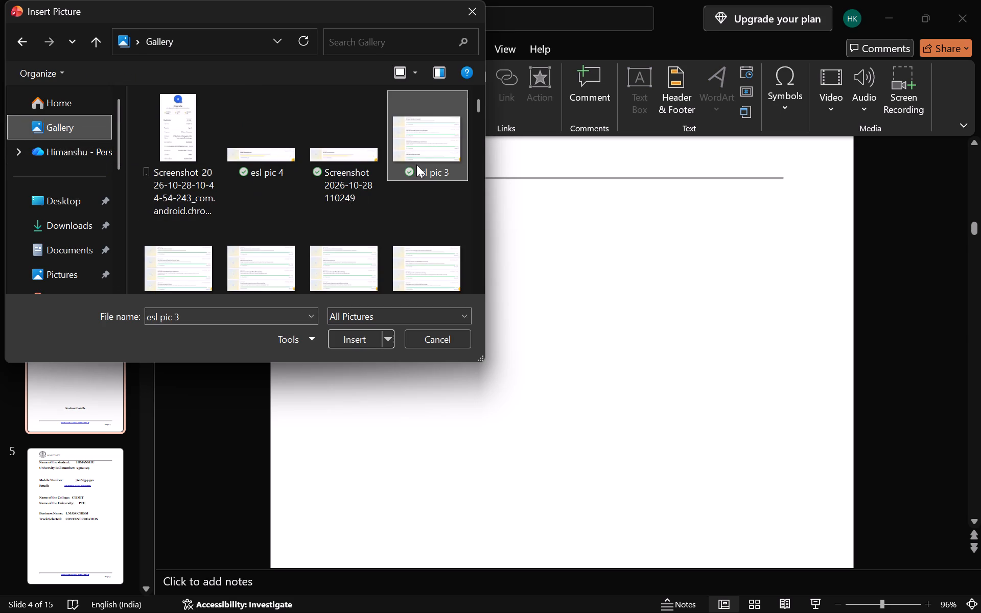
{"action": "left_click", "coordinate": [351, 341]}
{"action": "left_click", "coordinate": [429, 358]}
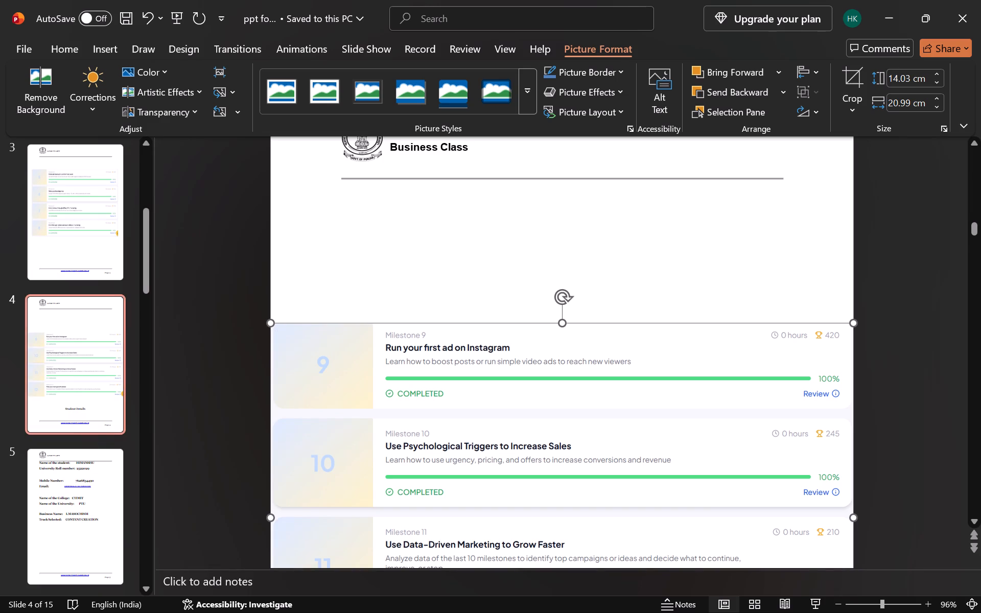
Move the Milestone 9 to 12 picture up below slide 4's header line and shrink it to about 12.8 cm high and 19.1 cm wide.
{"action": "scroll", "coordinate": [308, 361], "scroll_direction": "down", "scroll_amount": 3}
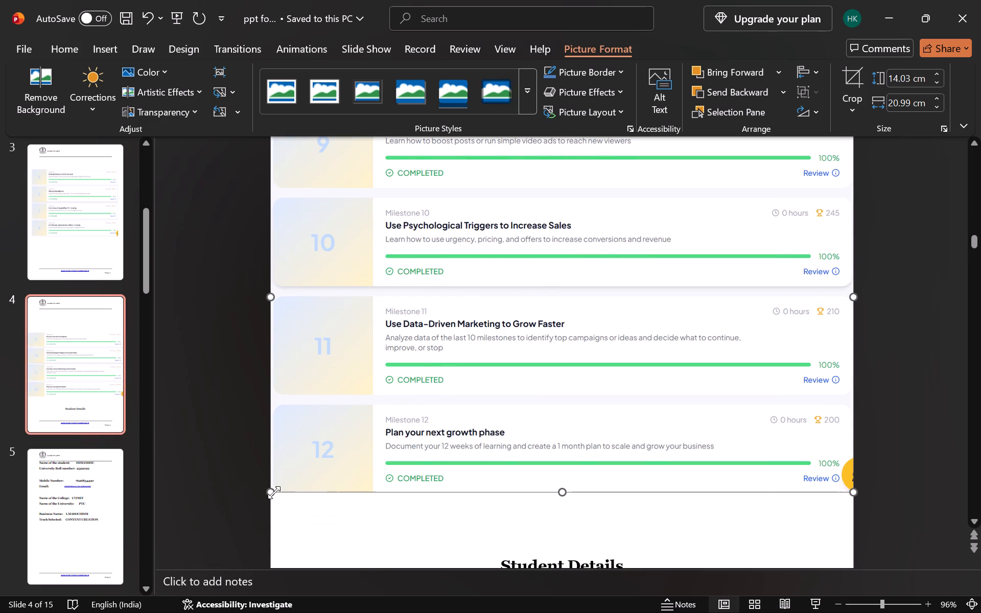
{"action": "left_click_drag", "start_coordinate": [276, 488], "coordinate": [293, 301]}
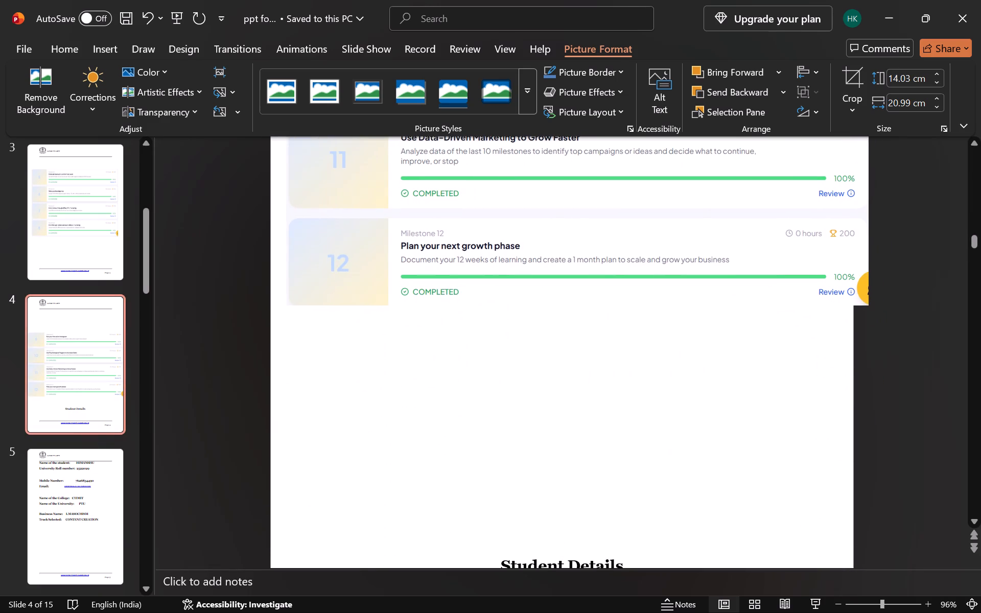
{"action": "left_click_drag", "start_coordinate": [293, 301], "coordinate": [276, 330]}
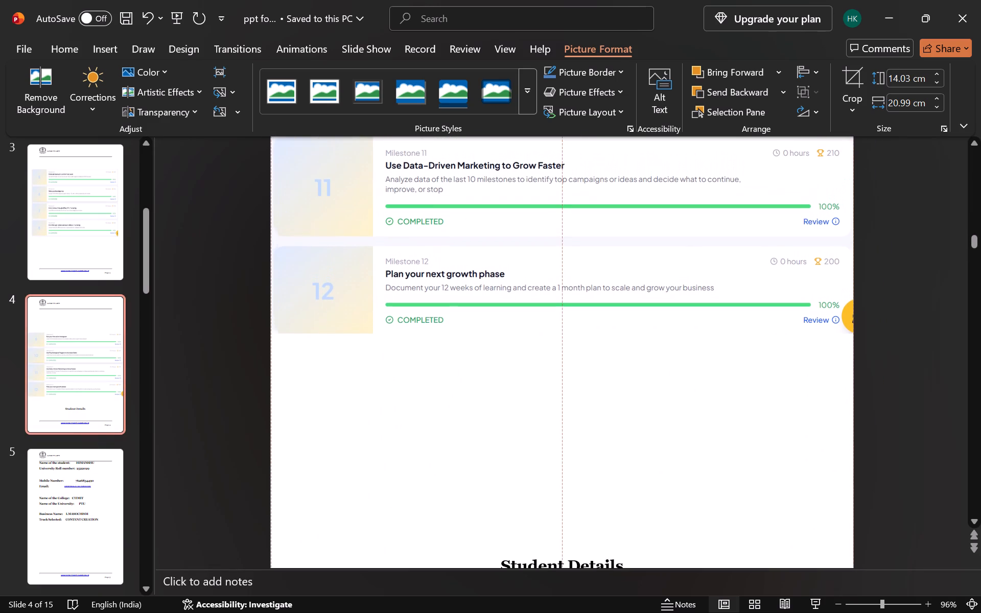
{"action": "left_click_drag", "start_coordinate": [276, 330], "coordinate": [277, 336]}
{"action": "scroll", "coordinate": [341, 300], "scroll_direction": "up", "scroll_amount": 3}
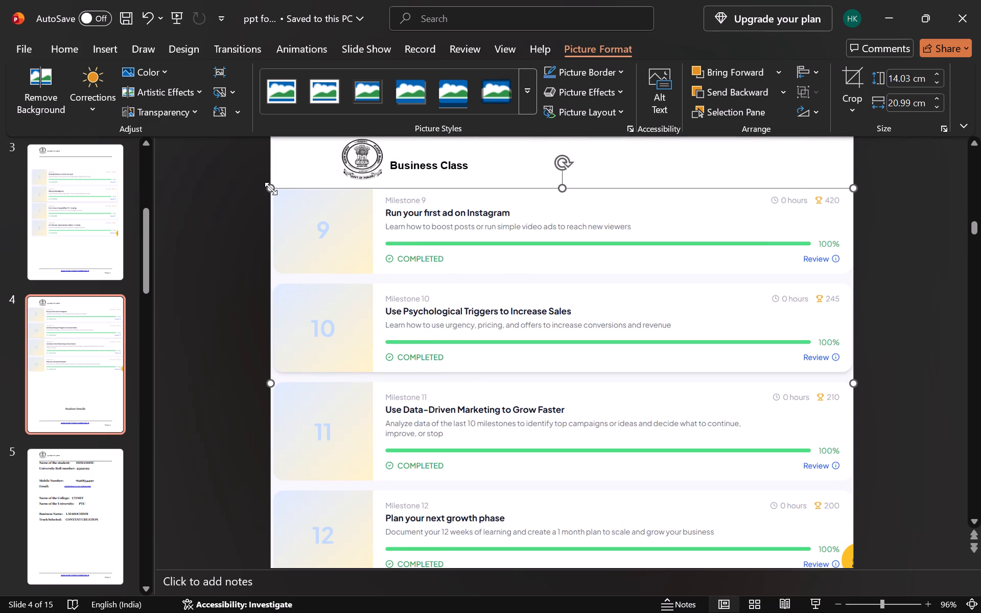
{"action": "left_click_drag", "start_coordinate": [271, 188], "coordinate": [296, 220]}
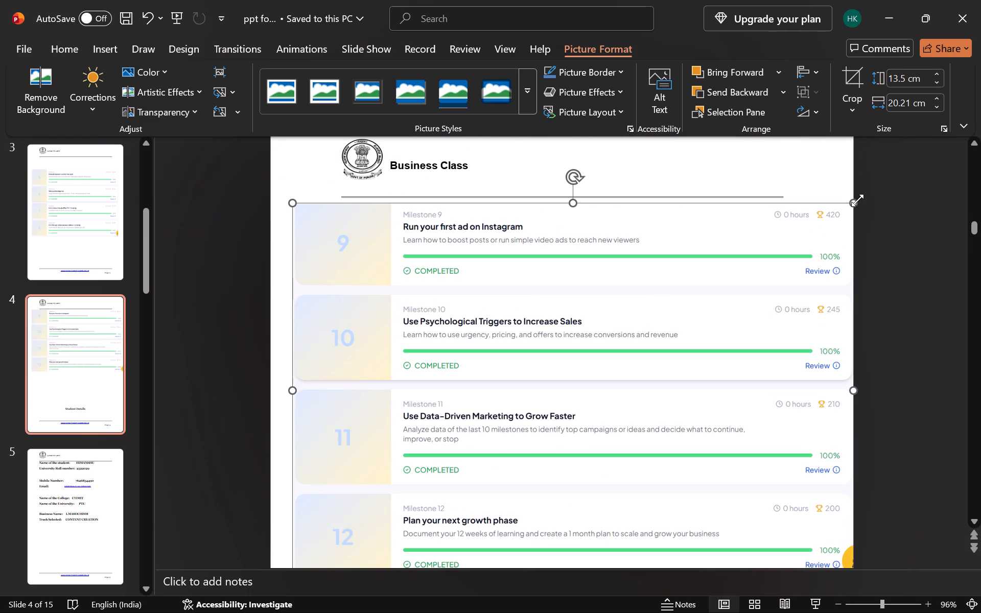
{"action": "left_click_drag", "start_coordinate": [854, 204], "coordinate": [815, 223]}
{"action": "scroll", "coordinate": [815, 223], "scroll_direction": "down", "scroll_amount": 3}
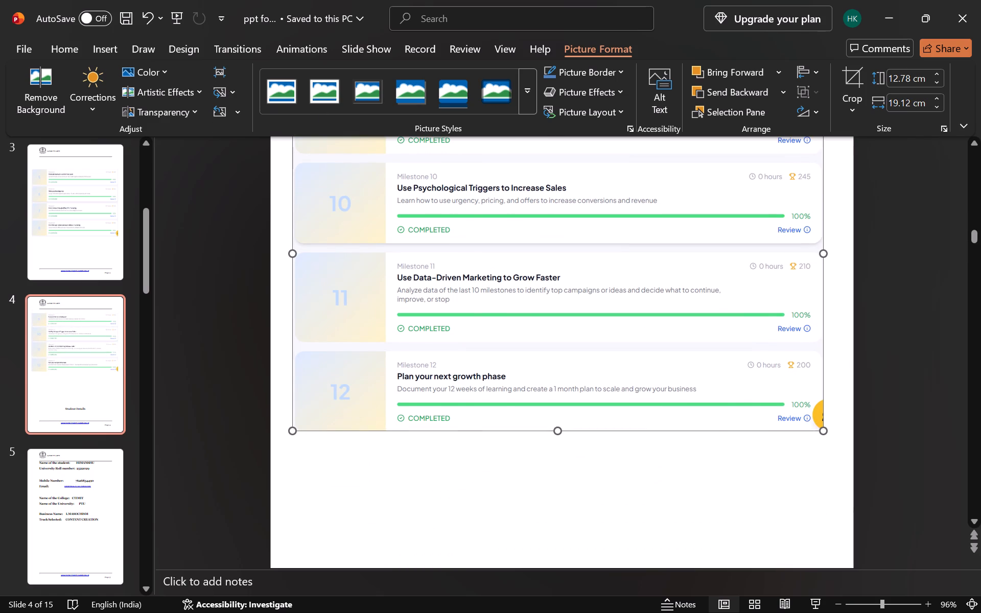
{"action": "left_click", "coordinate": [421, 512]}
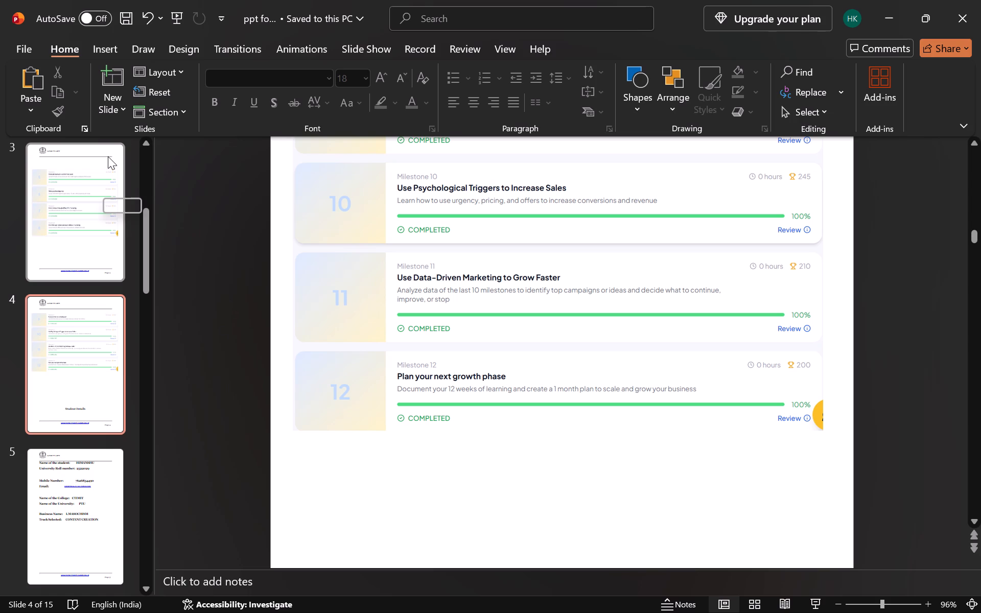
Insert the picture "esl pic 4" from the device's Gallery onto slide 4.
{"action": "left_click", "coordinate": [106, 48]}
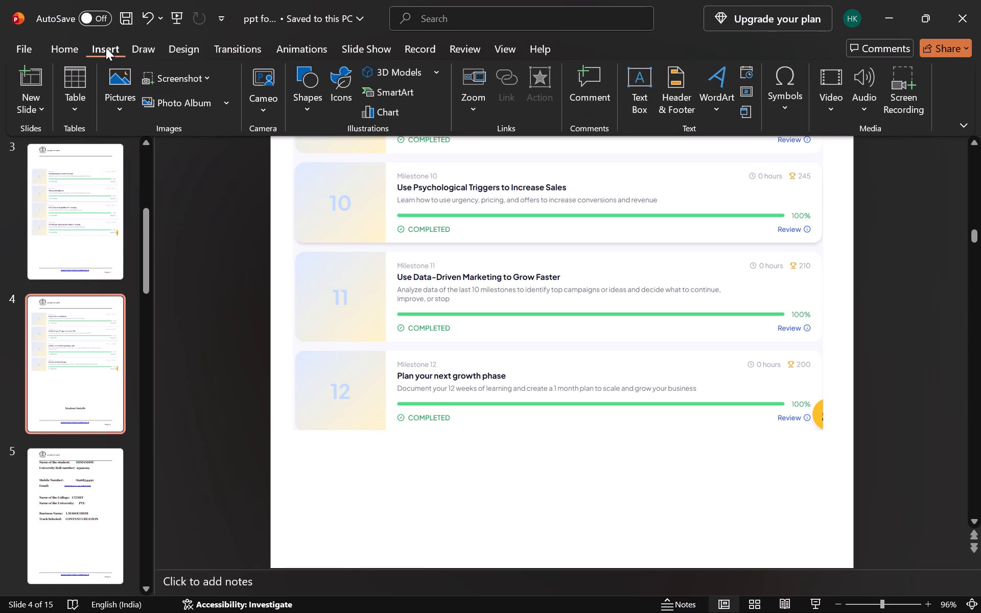
{"action": "left_click", "coordinate": [124, 87]}
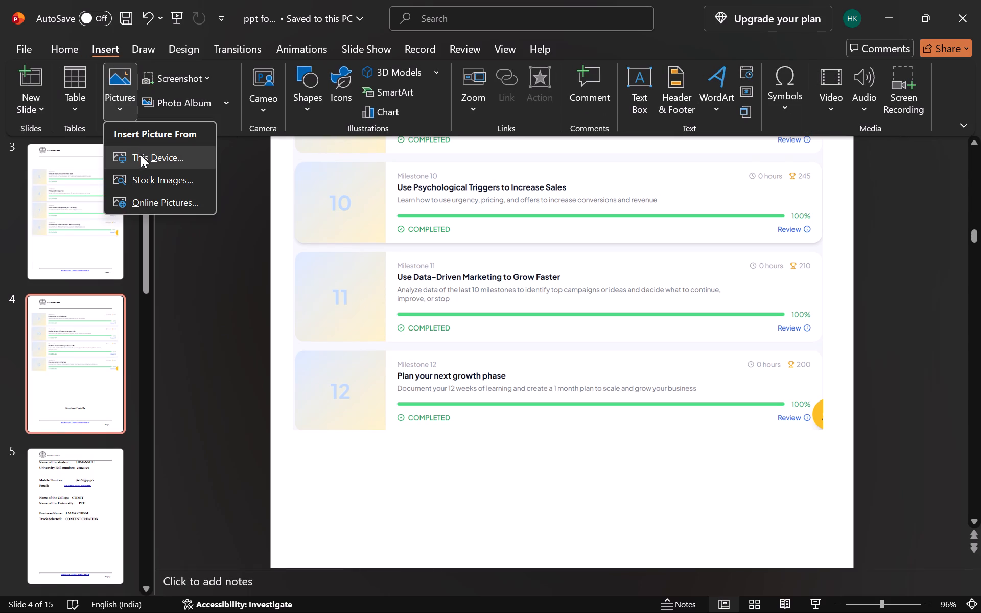
{"action": "left_click", "coordinate": [141, 155]}
{"action": "scroll", "coordinate": [69, 142], "scroll_direction": "up", "scroll_amount": 1}
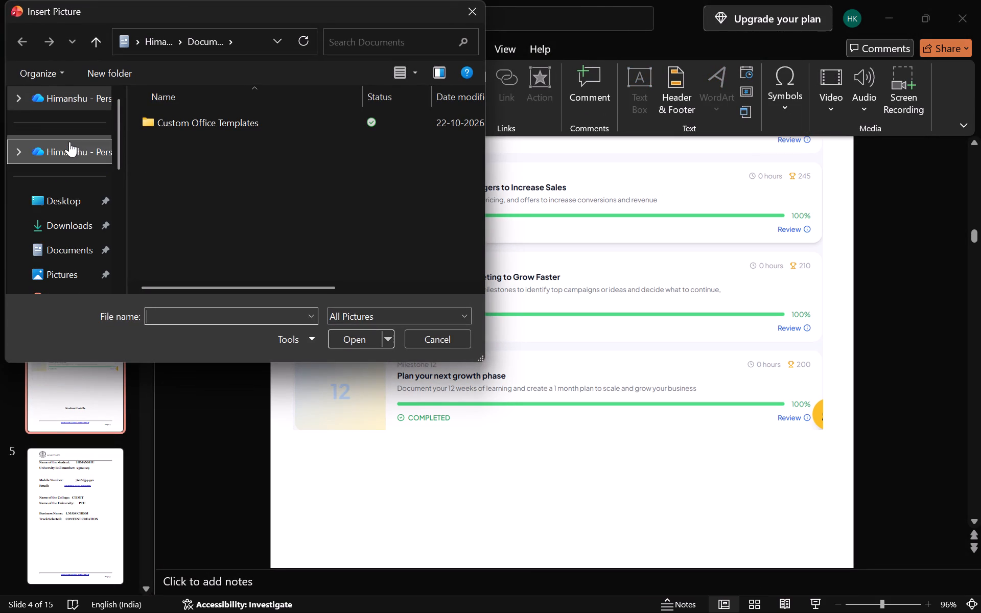
{"action": "scroll", "coordinate": [69, 142], "scroll_direction": "up", "scroll_amount": 1}
{"action": "left_click", "coordinate": [67, 132]}
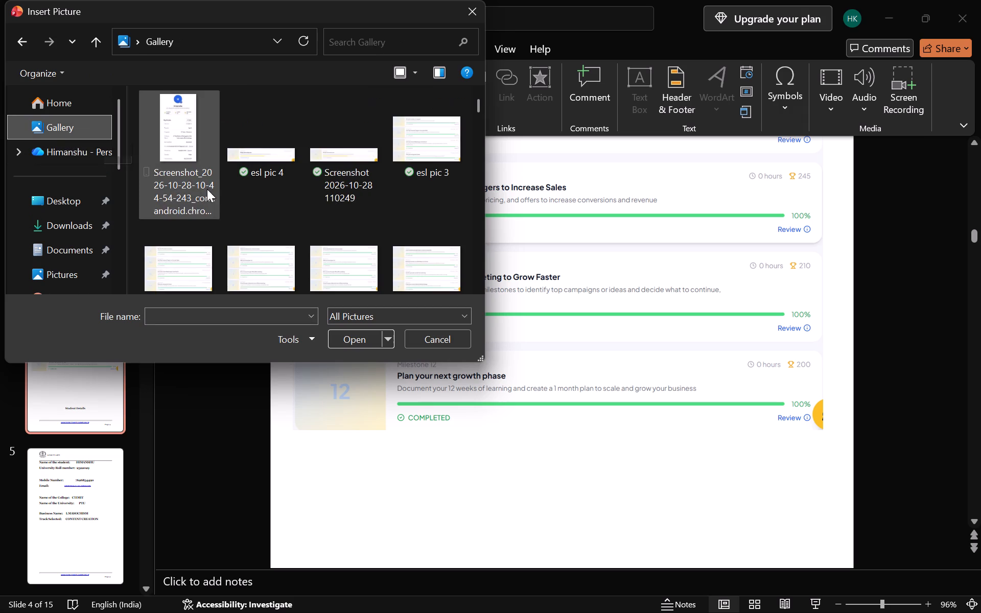
{"action": "left_click", "coordinate": [248, 168]}
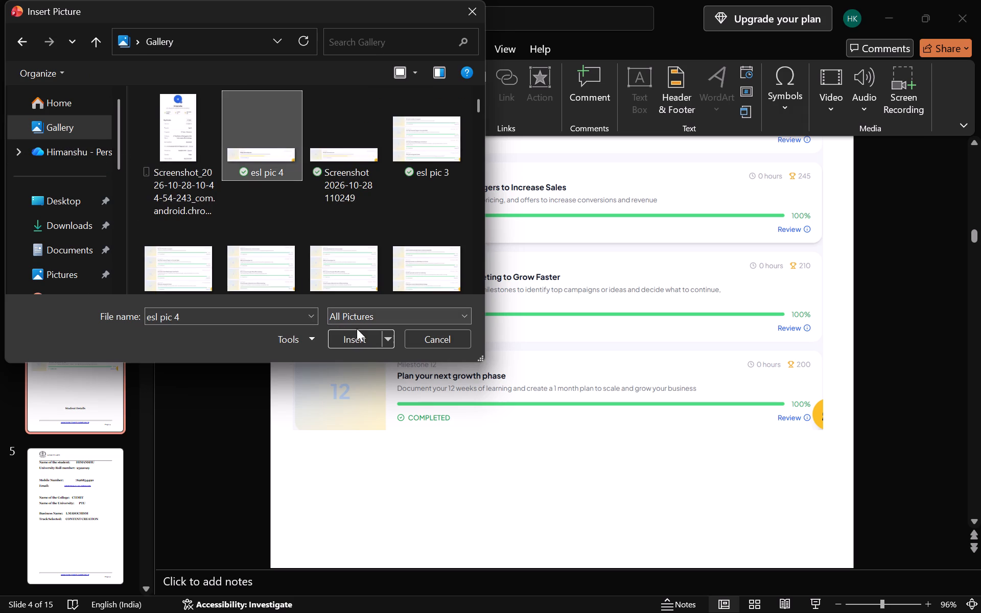
{"action": "left_click", "coordinate": [361, 338]}
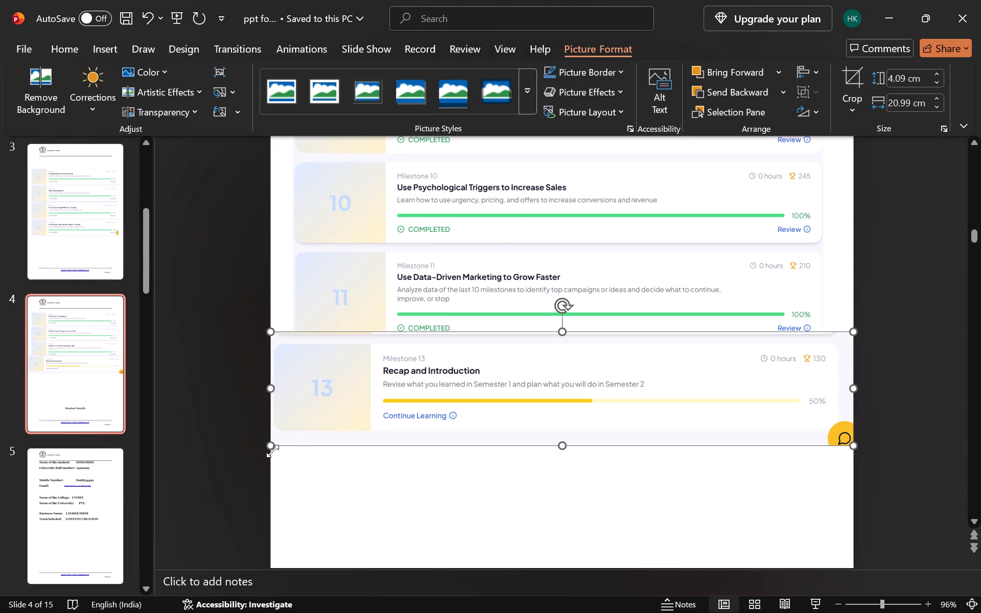
Shrink the Milestone 13 picture to about 3.9 cm high and 19.9 cm wide and place it directly below Milestone 12 on slide 4.
{"action": "left_click_drag", "start_coordinate": [272, 450], "coordinate": [302, 434]}
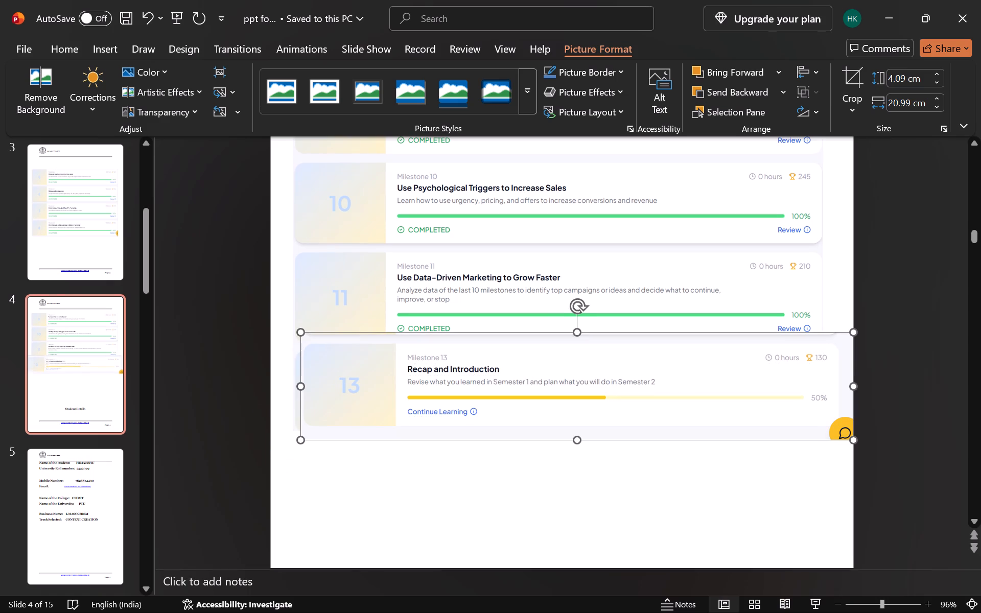
{"action": "left_click_drag", "start_coordinate": [427, 403], "coordinate": [413, 510]}
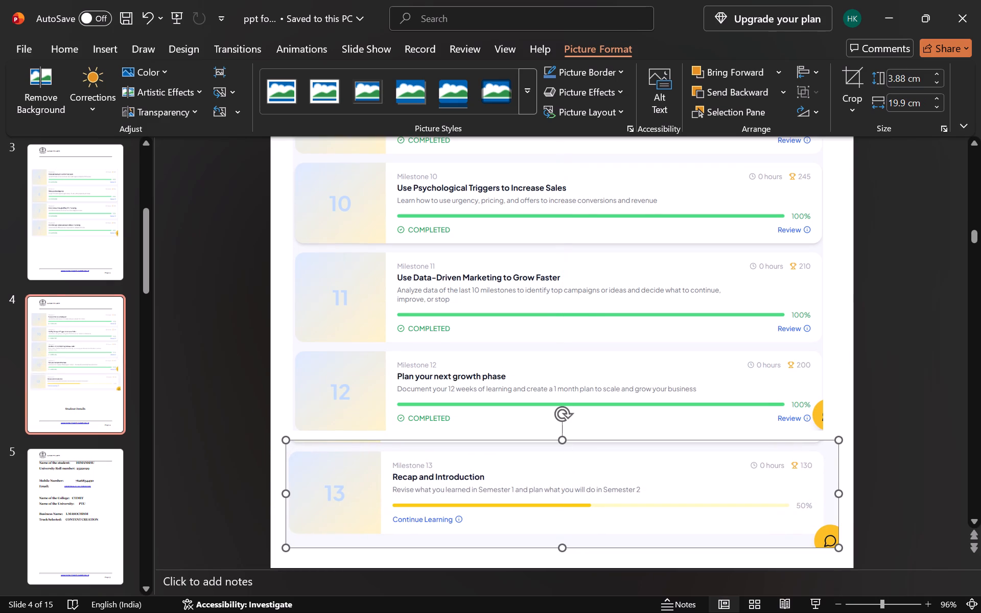
{"action": "left_click", "coordinate": [841, 406]}
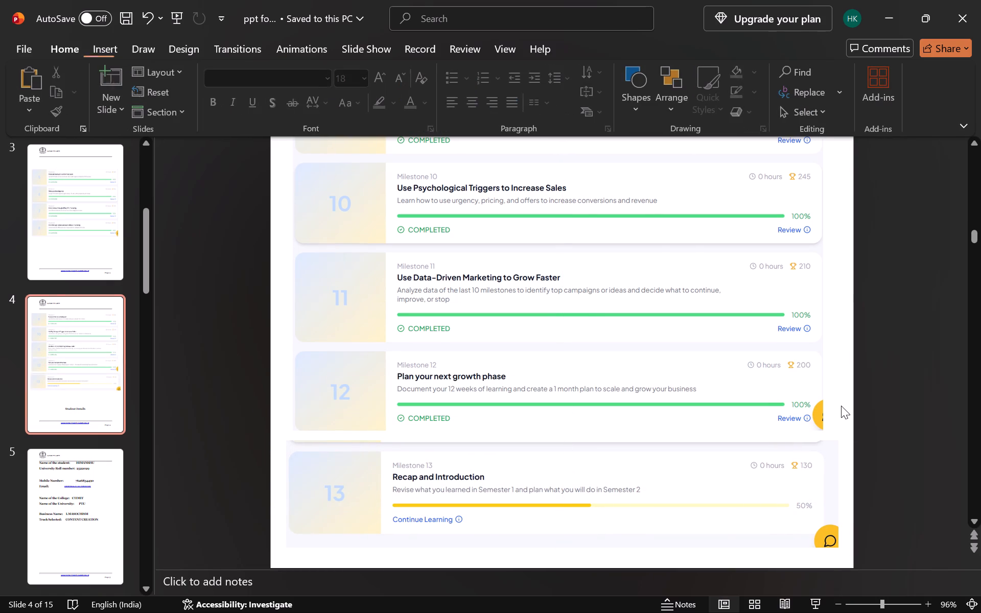
{"action": "scroll", "coordinate": [728, 488], "scroll_direction": "up", "scroll_amount": 1}
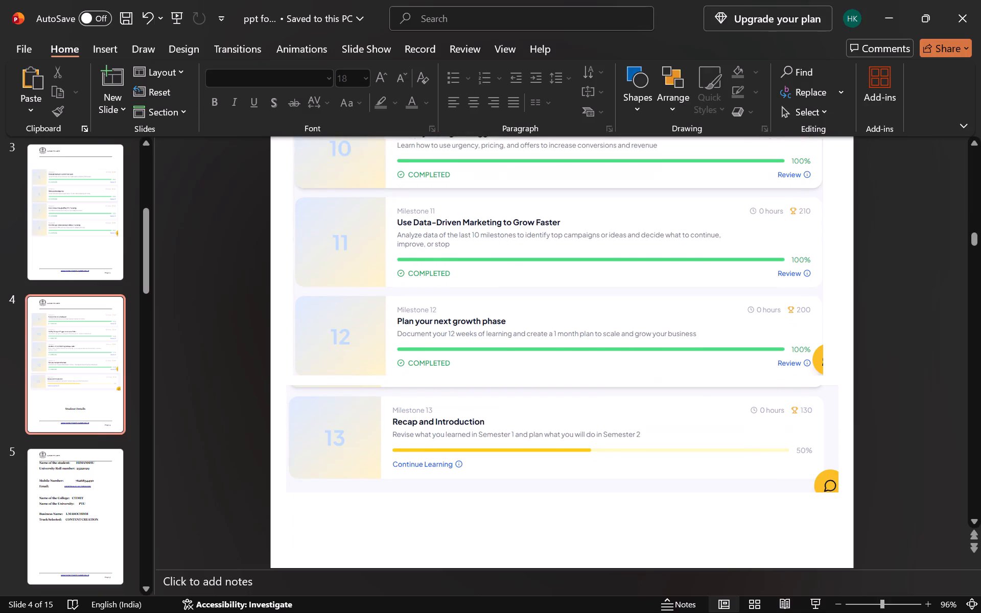
{"action": "scroll", "coordinate": [728, 488], "scroll_direction": "up", "scroll_amount": 2}
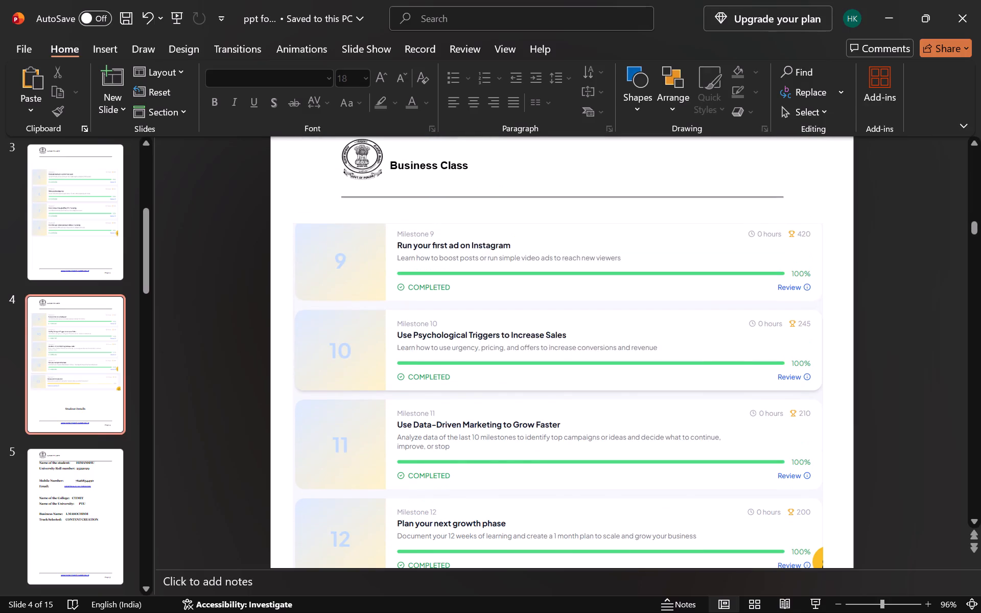
On slide 5, move the student name and university roll number text block straight down, clear of the header line and just above Mobile Number.
{"action": "left_click", "coordinate": [80, 507]}
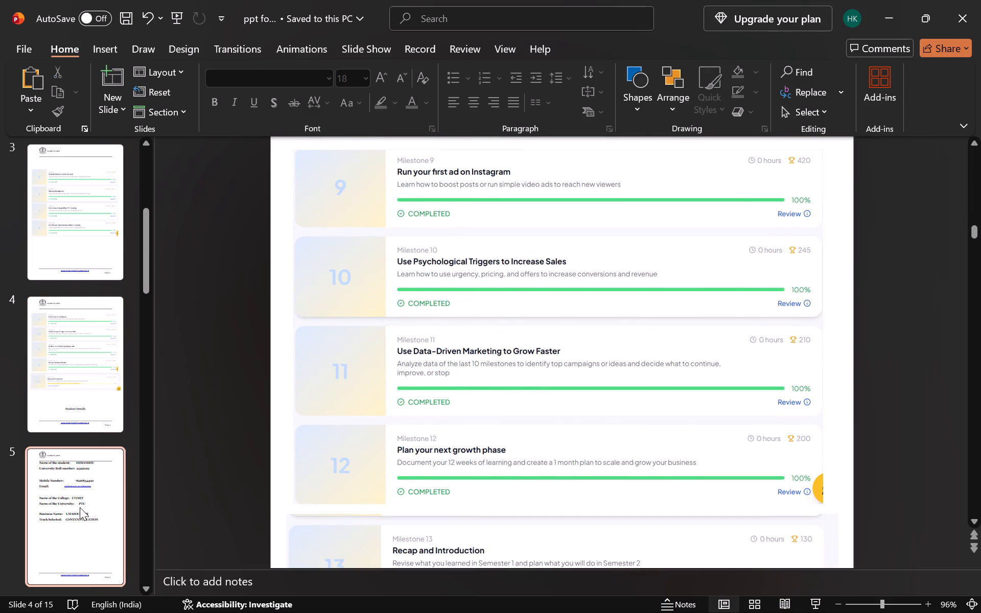
{"action": "scroll", "coordinate": [405, 355], "scroll_direction": "up", "scroll_amount": 1}
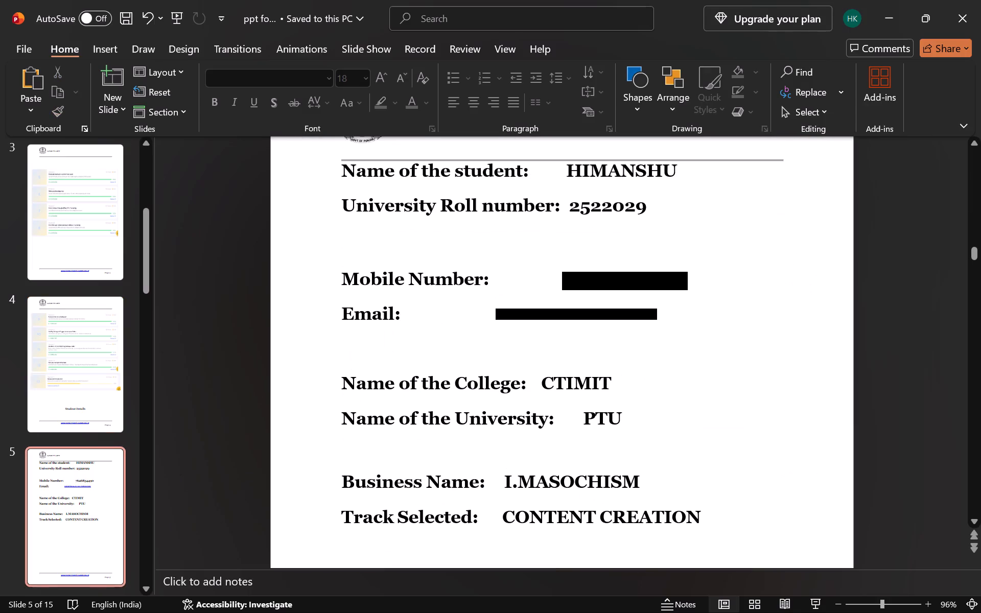
{"action": "scroll", "coordinate": [405, 355], "scroll_direction": "up", "scroll_amount": 1}
{"action": "left_click", "coordinate": [405, 355]}
{"action": "left_click_drag", "start_coordinate": [337, 178], "coordinate": [336, 214]}
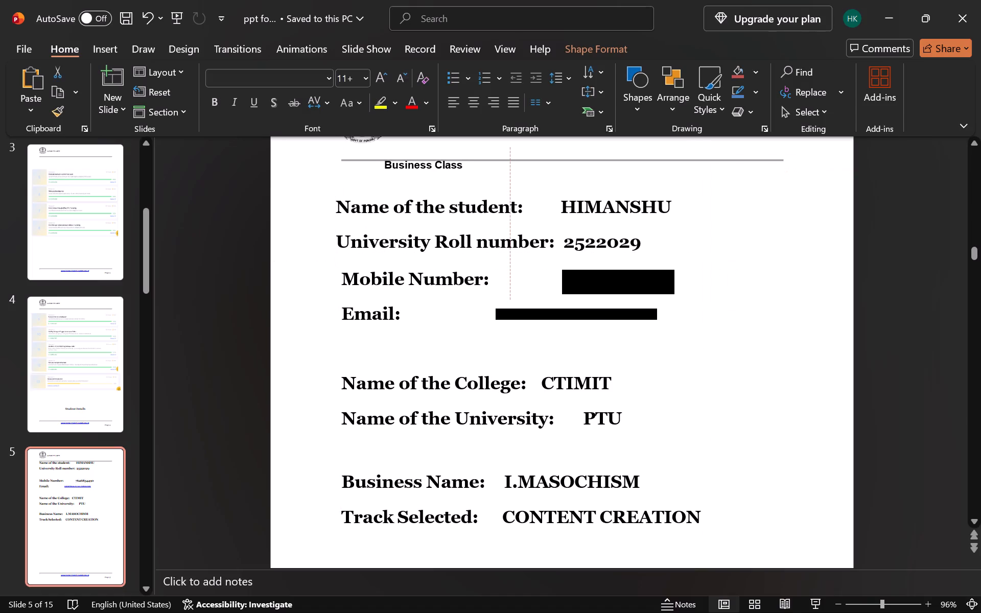
{"action": "left_click_drag", "start_coordinate": [336, 214], "coordinate": [337, 214]}
{"action": "left_click", "coordinate": [334, 274]}
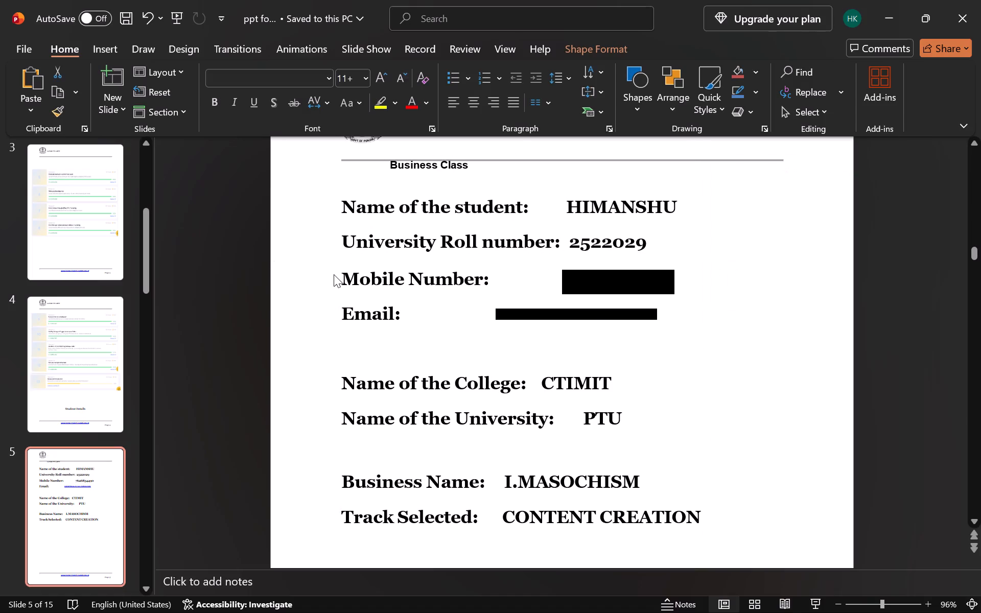
{"action": "left_click", "coordinate": [336, 274]}
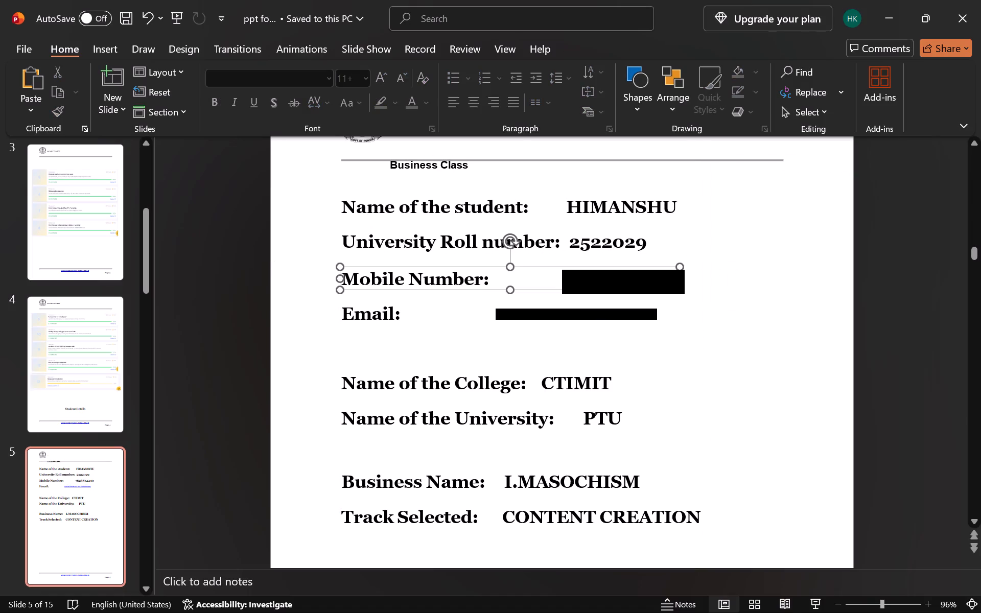
Move the college and university name text block up to sit just below the Email line on slide 5.
{"action": "left_click", "coordinate": [378, 406]}
{"action": "left_click", "coordinate": [378, 406]}
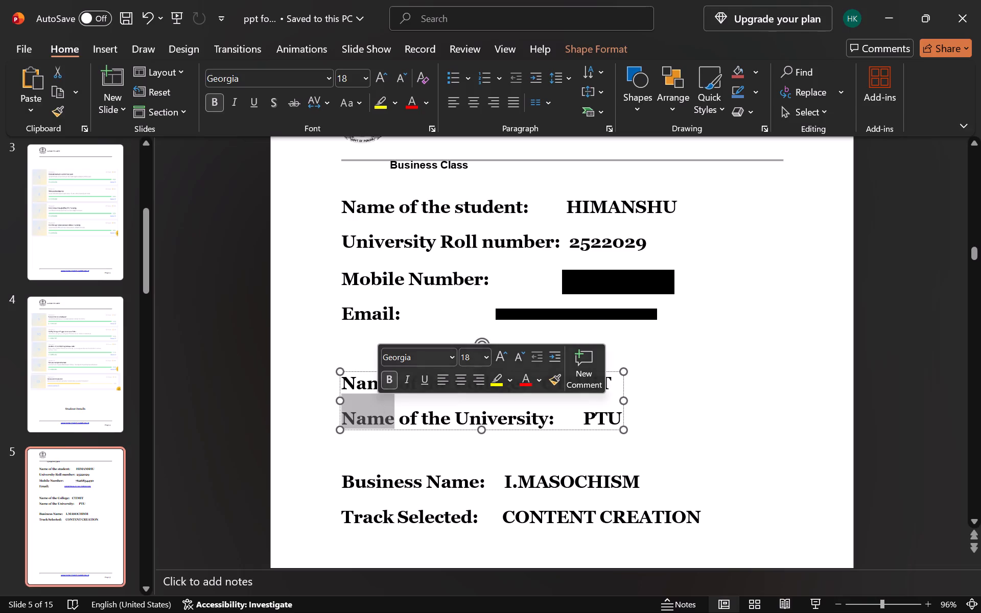
{"action": "left_click", "coordinate": [425, 408]}
{"action": "left_click", "coordinate": [482, 393]}
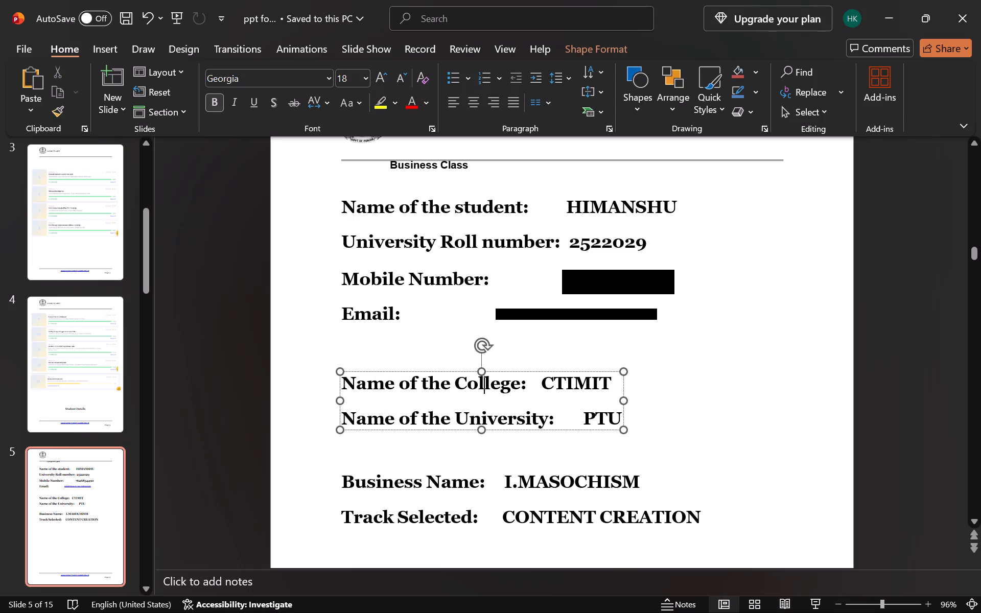
{"action": "left_click", "coordinate": [634, 403]}
{"action": "left_click", "coordinate": [621, 399]}
{"action": "left_click_drag", "start_coordinate": [628, 392], "coordinate": [628, 361]}
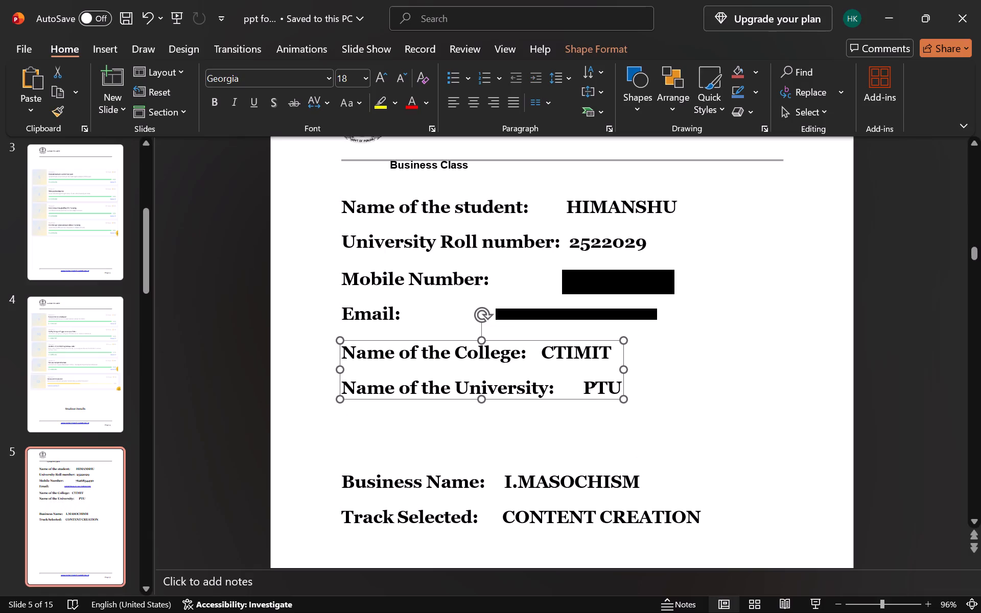
Move the Business Name and Track Selected labels up just below the Name of the University line, keeping them near the same left alignment.
{"action": "left_click", "coordinate": [617, 488]}
{"action": "left_click", "coordinate": [463, 494]}
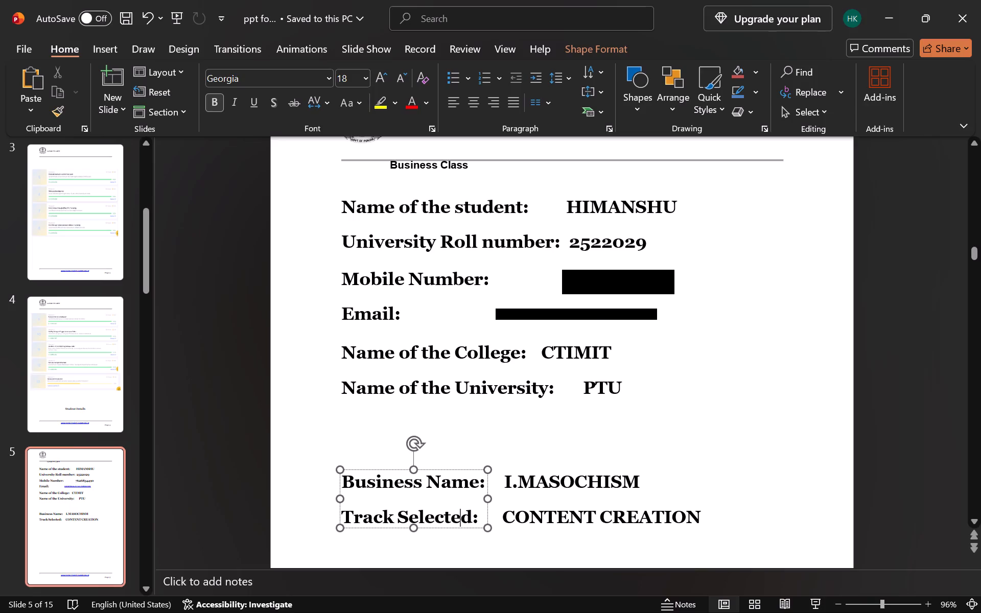
{"action": "left_click_drag", "start_coordinate": [487, 489], "coordinate": [492, 451]}
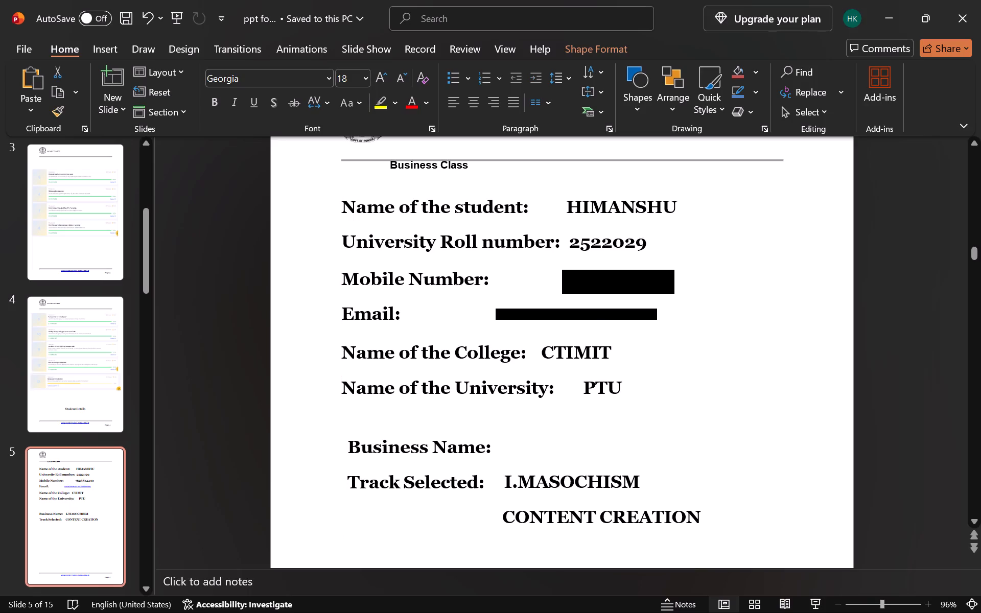
{"action": "left_click_drag", "start_coordinate": [492, 451], "coordinate": [492, 445]}
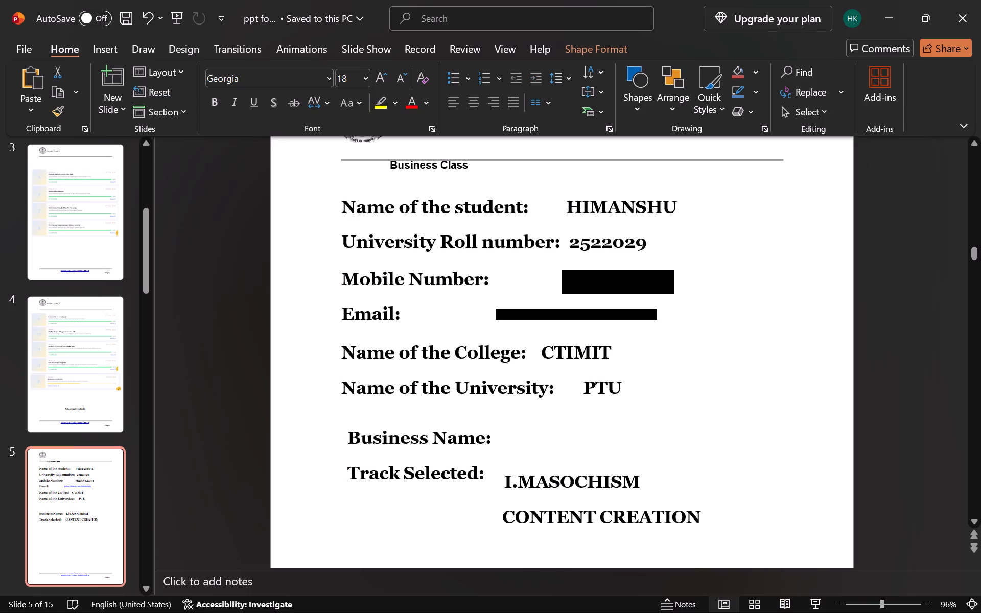
{"action": "left_click_drag", "start_coordinate": [492, 445], "coordinate": [489, 435]}
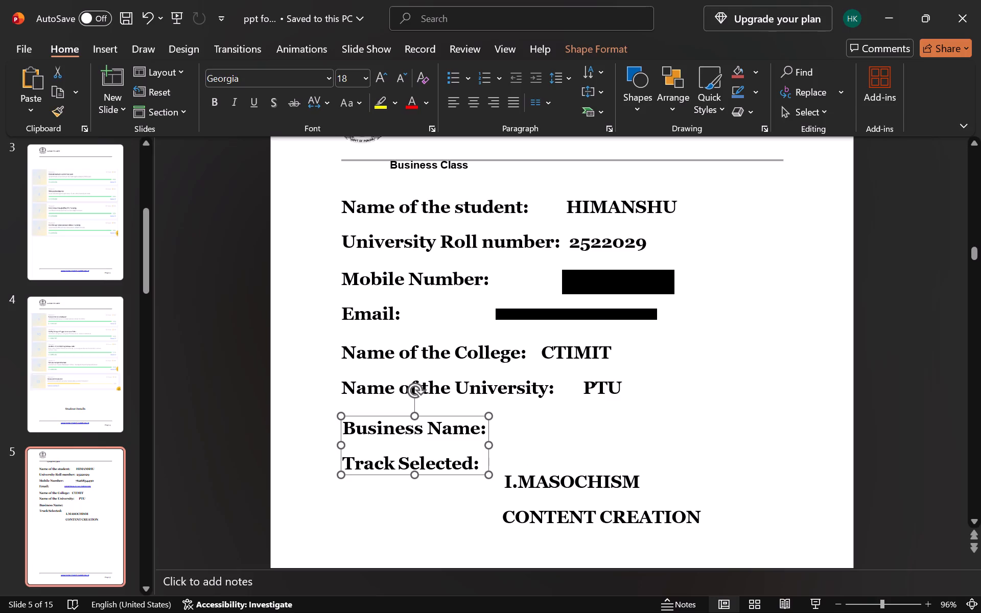
Move the I.MASOCHISM and CONTENT CREATION text block up level with the Business Name and Track Selected labels.
{"action": "left_click", "coordinate": [555, 504]}
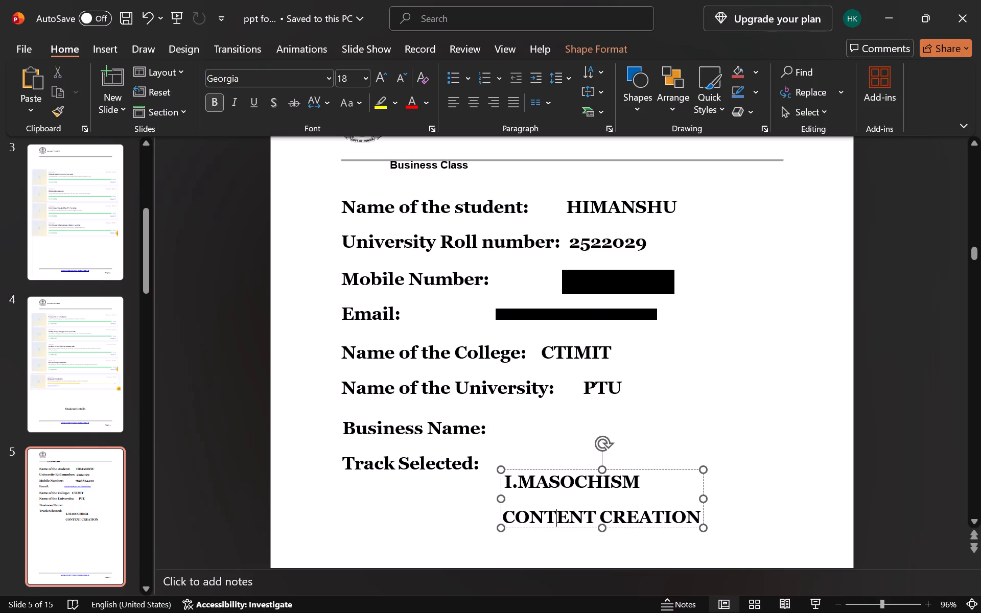
{"action": "left_click", "coordinate": [667, 470]}
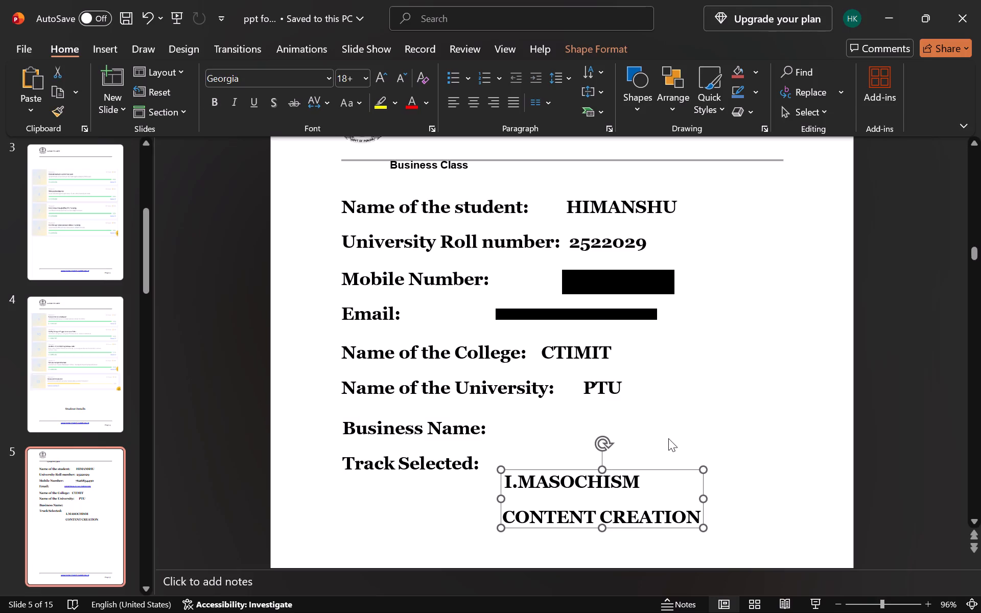
{"action": "left_click_drag", "start_coordinate": [670, 470], "coordinate": [668, 425]}
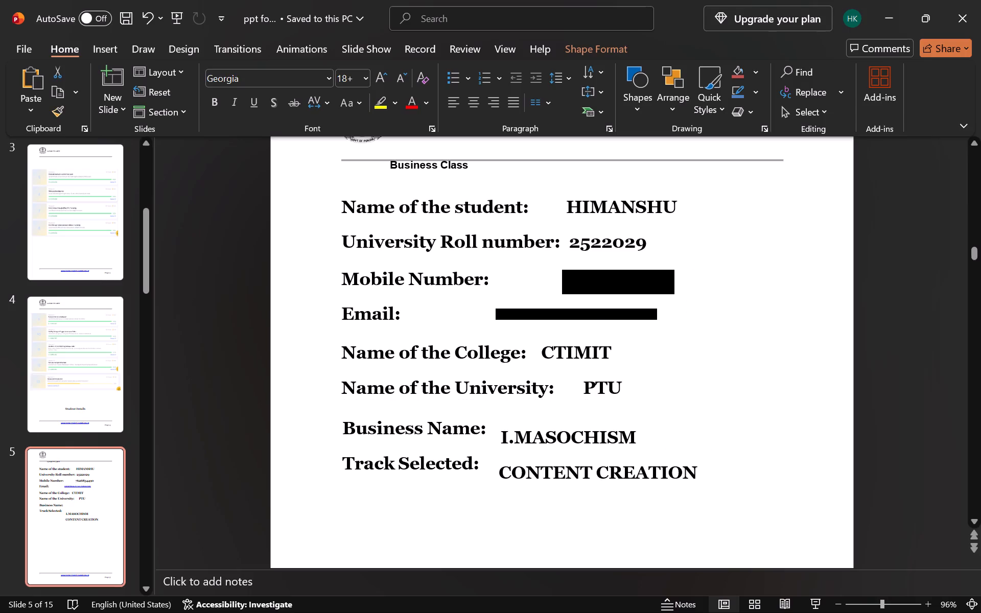
{"action": "left_click_drag", "start_coordinate": [668, 425], "coordinate": [668, 420]}
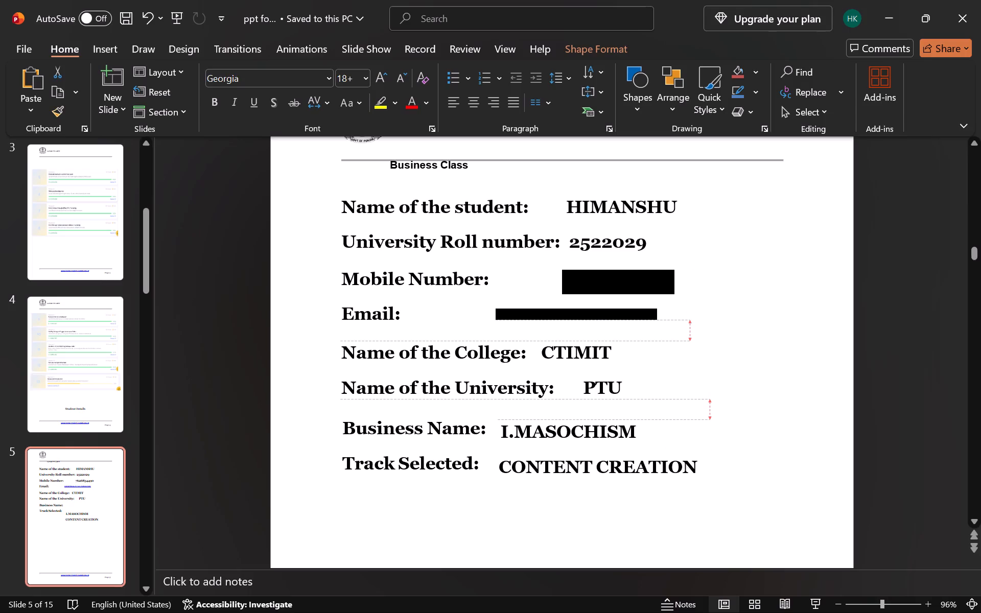
{"action": "left_click_drag", "start_coordinate": [668, 420], "coordinate": [667, 416]}
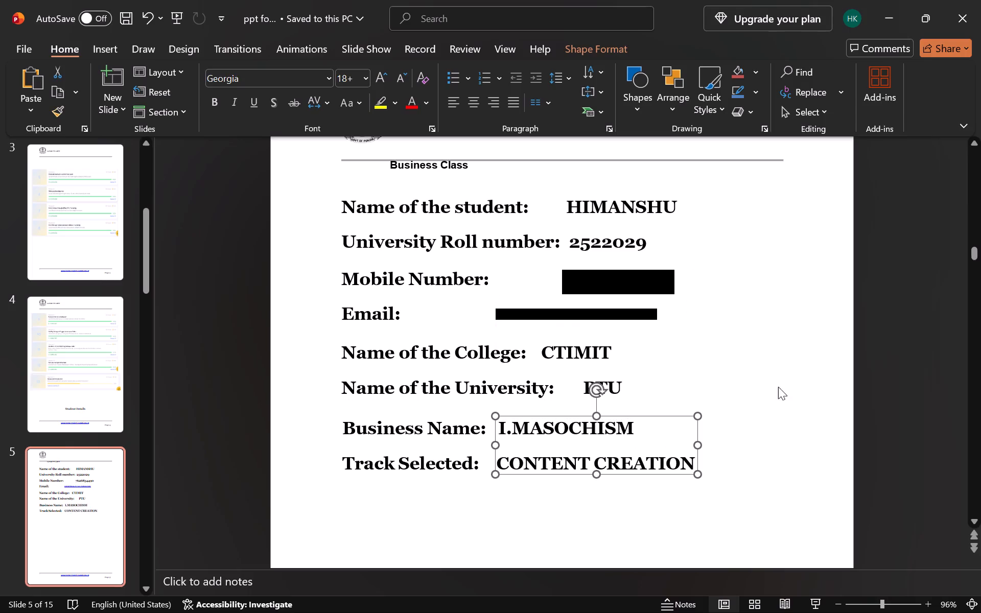
{"action": "left_click", "coordinate": [778, 387]}
Review the rearranged student details on slide 5 and go back through the preceding milestone picture slides.
{"action": "scroll", "coordinate": [704, 444], "scroll_direction": "down", "scroll_amount": 1}
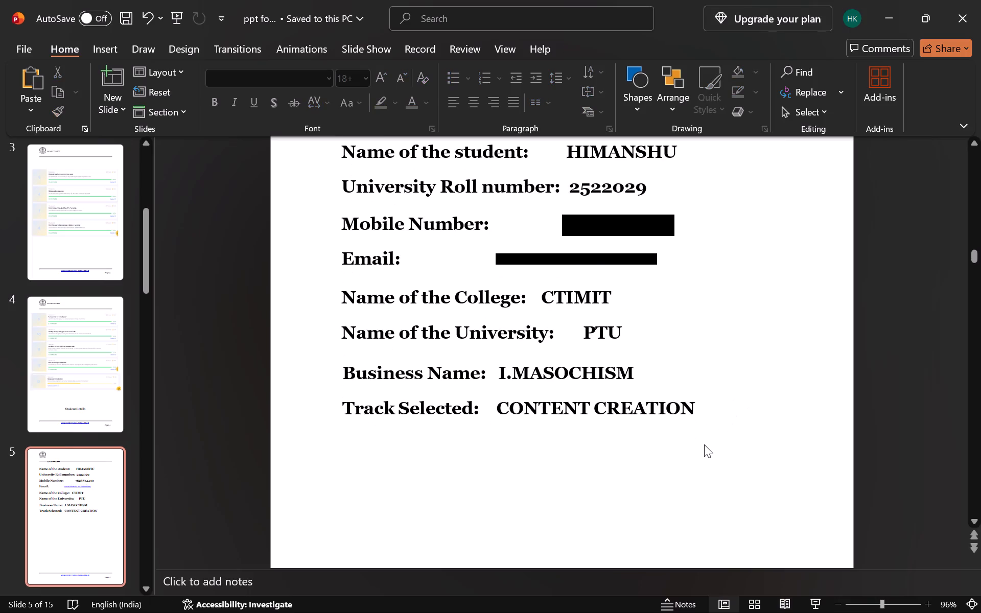
{"action": "scroll", "coordinate": [704, 444], "scroll_direction": "down", "scroll_amount": 1}
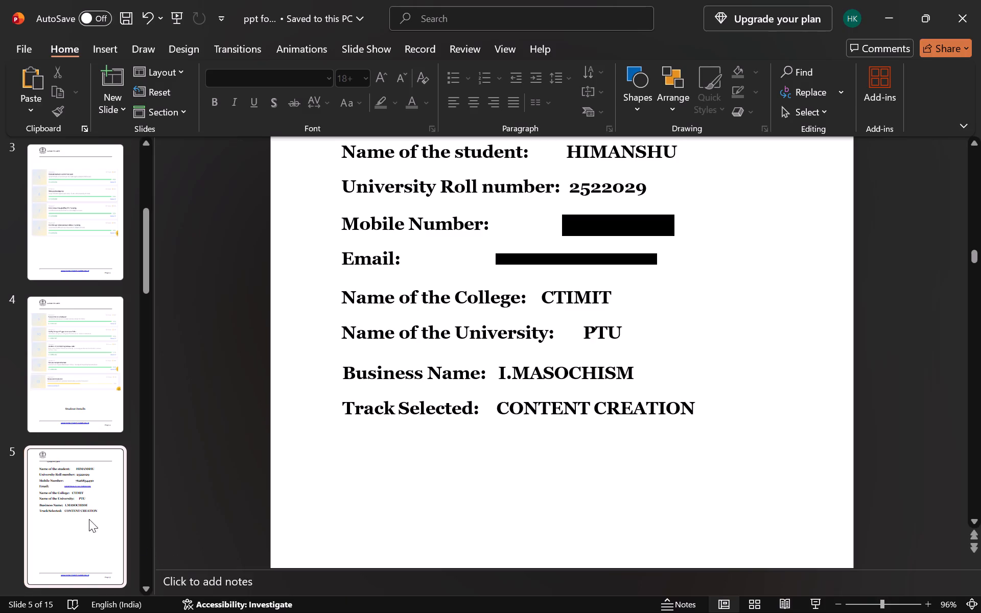
{"action": "left_click", "coordinate": [87, 394]}
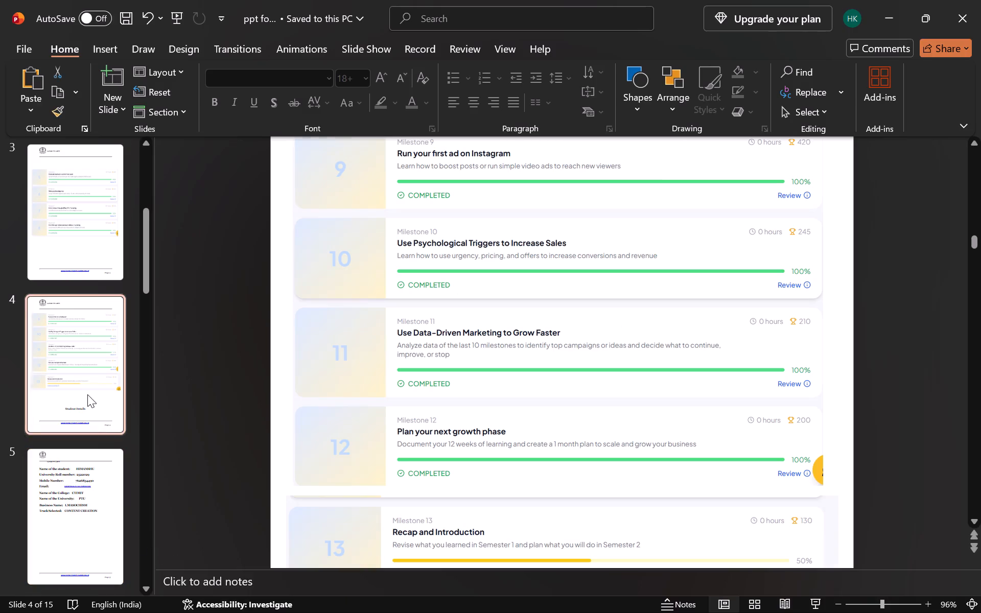
{"action": "left_click", "coordinate": [89, 248]}
{"action": "scroll", "coordinate": [86, 275], "scroll_direction": "up", "scroll_amount": 1}
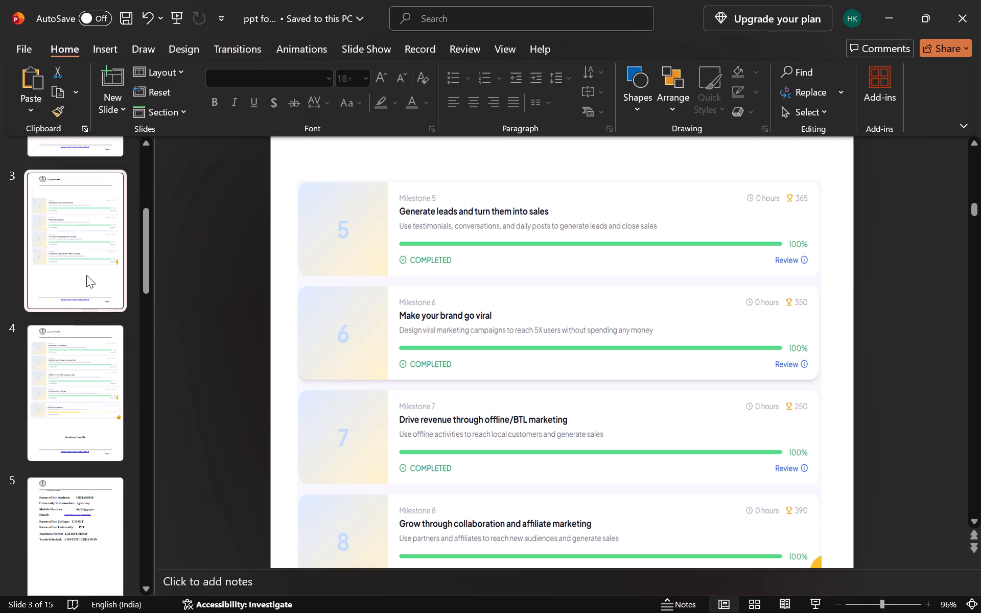
{"action": "scroll", "coordinate": [86, 275], "scroll_direction": "up", "scroll_amount": 2}
{"action": "left_click", "coordinate": [85, 247]}
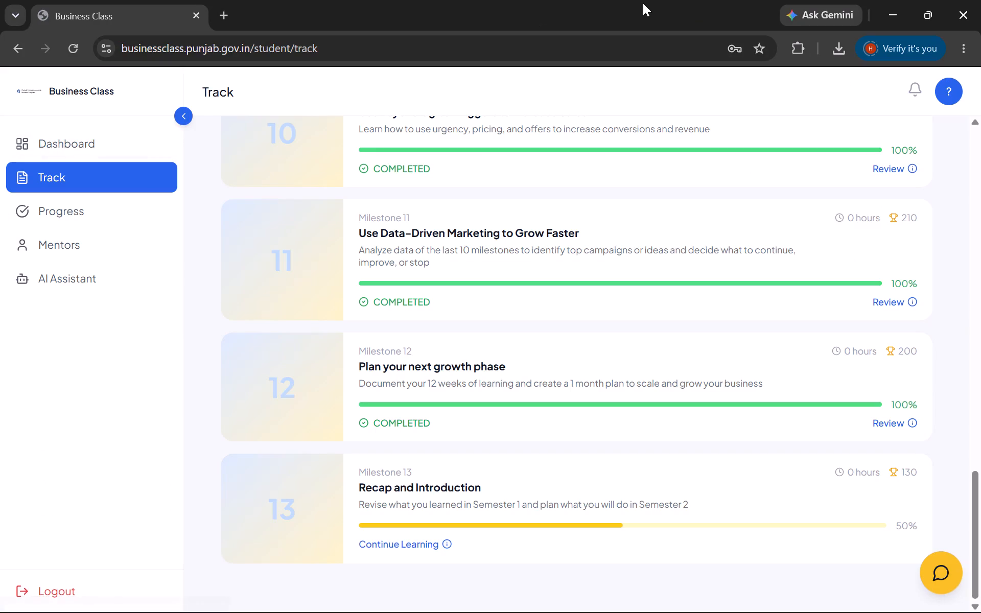
Open the student profile in the Business Class portal and examine the personal information and My Details section down to the date of birth.
{"action": "left_click", "coordinate": [951, 84]}
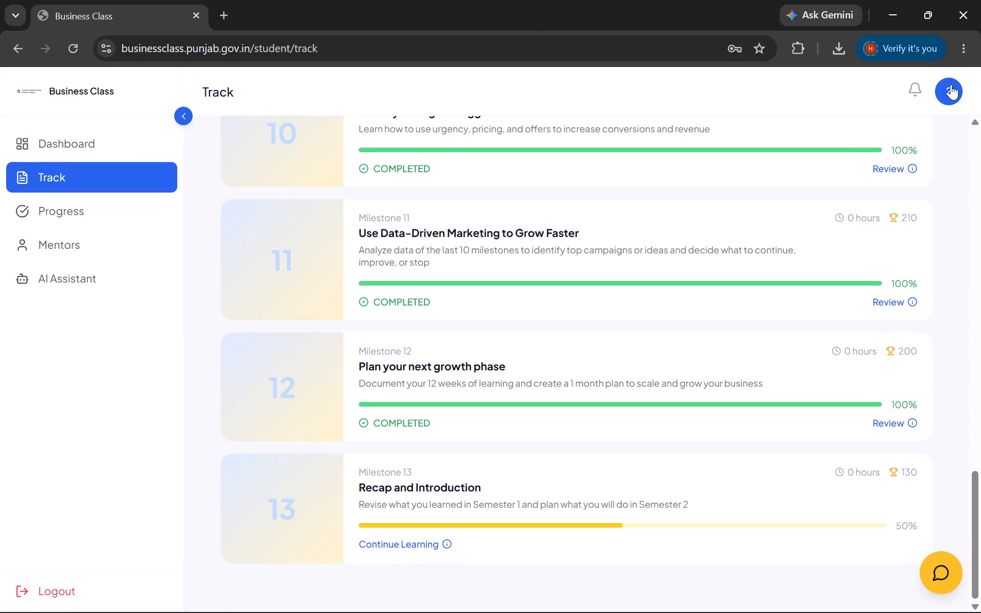
{"action": "left_click", "coordinate": [953, 89]}
{"action": "scroll", "coordinate": [828, 189], "scroll_direction": "down", "scroll_amount": 1}
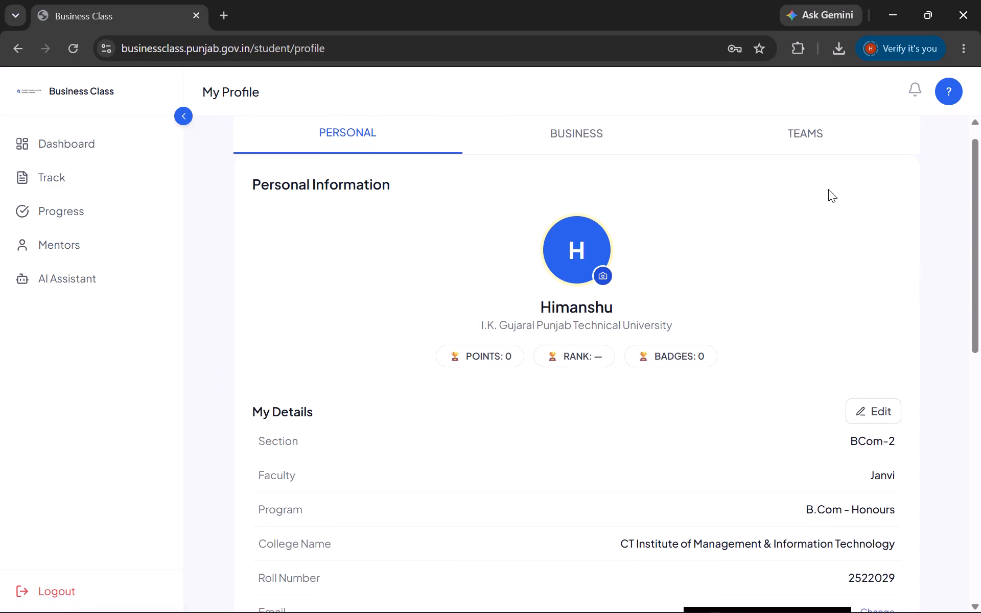
{"action": "scroll", "coordinate": [828, 189], "scroll_direction": "down", "scroll_amount": 1}
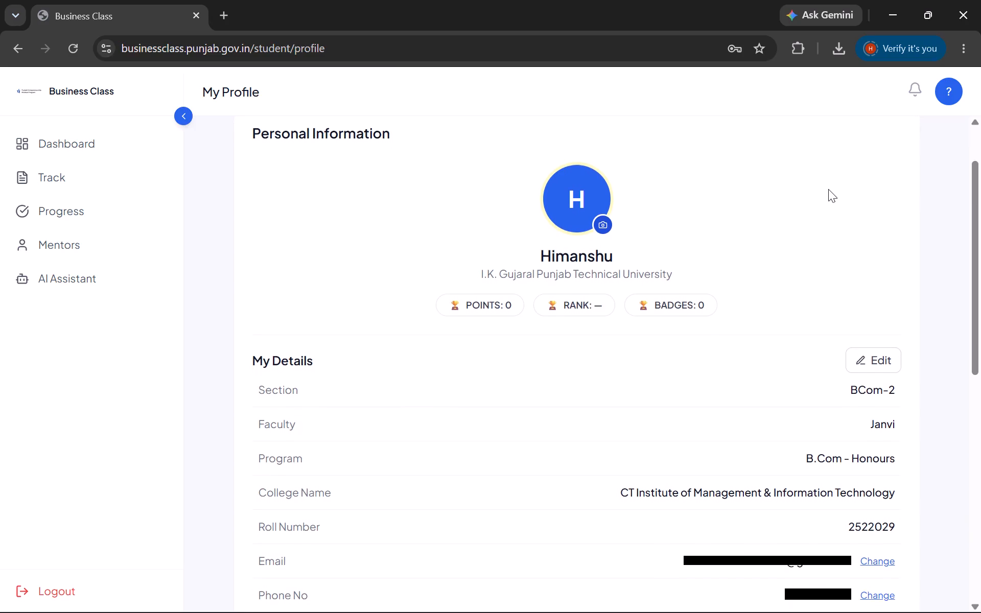
{"action": "scroll", "coordinate": [828, 189], "scroll_direction": "down", "scroll_amount": 2}
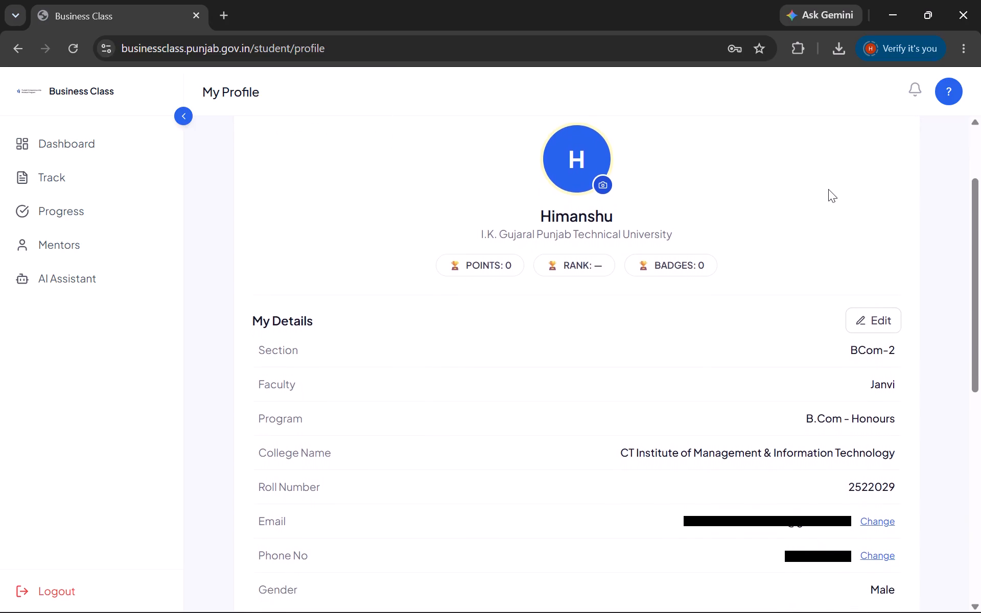
{"action": "scroll", "coordinate": [828, 189], "scroll_direction": "down", "scroll_amount": 3}
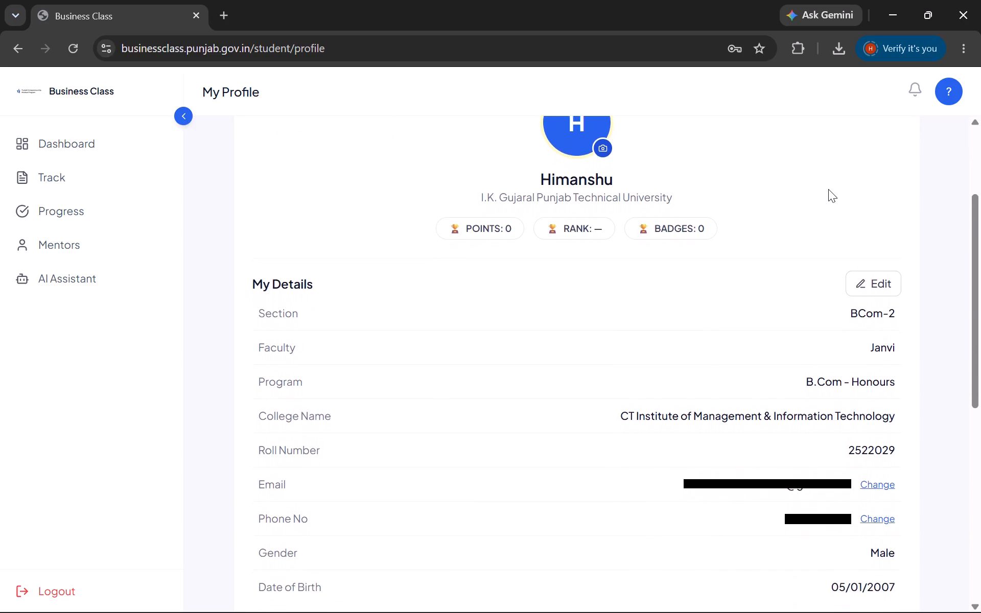
{"action": "scroll", "coordinate": [828, 189], "scroll_direction": "down", "scroll_amount": 1}
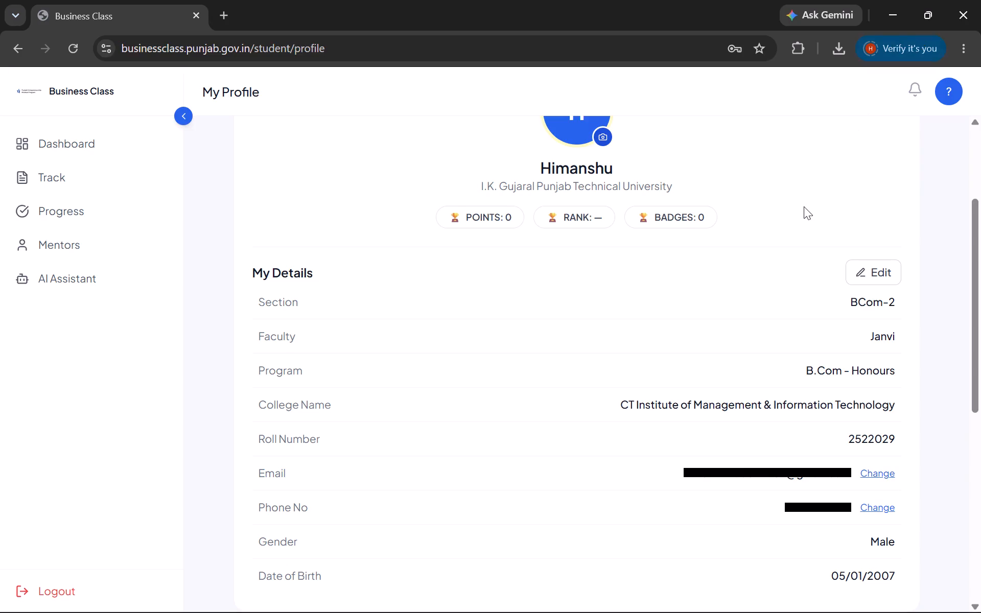
{"action": "scroll", "coordinate": [804, 206], "scroll_direction": "up", "scroll_amount": 1}
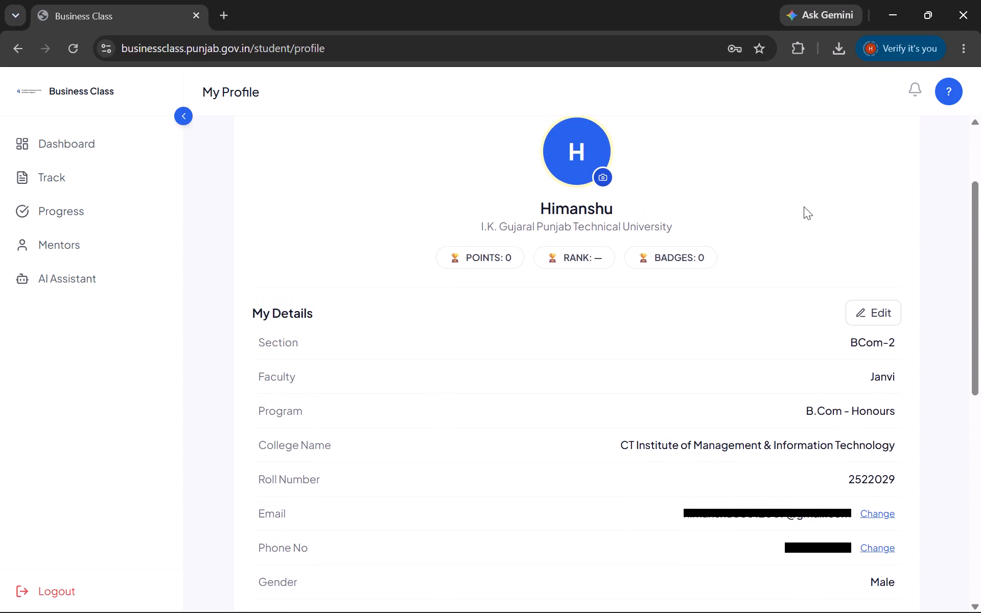
{"action": "scroll", "coordinate": [804, 206], "scroll_direction": "up", "scroll_amount": 2}
Reload the My Profile page.
{"action": "left_click", "coordinate": [68, 44]}
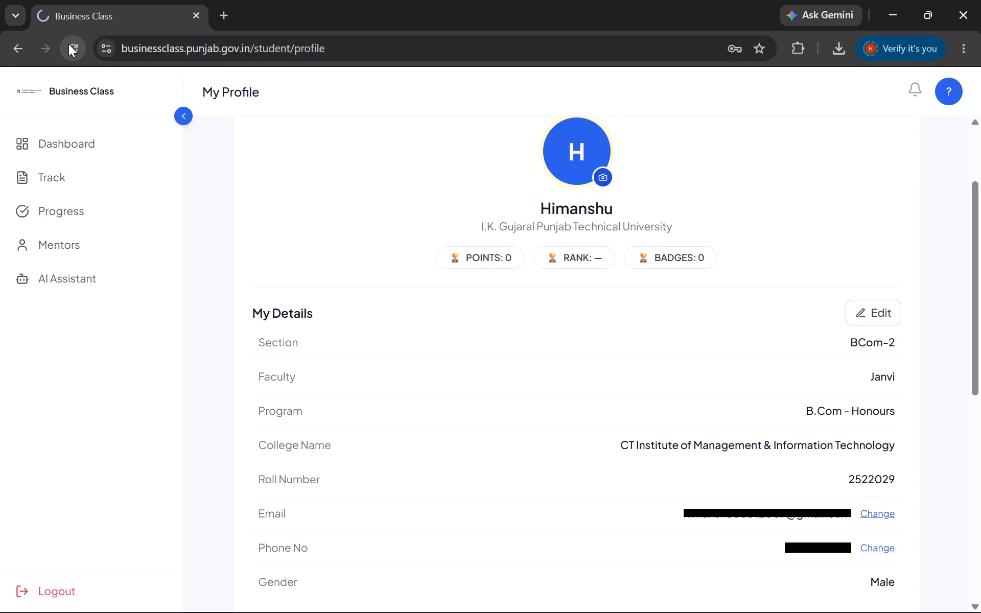
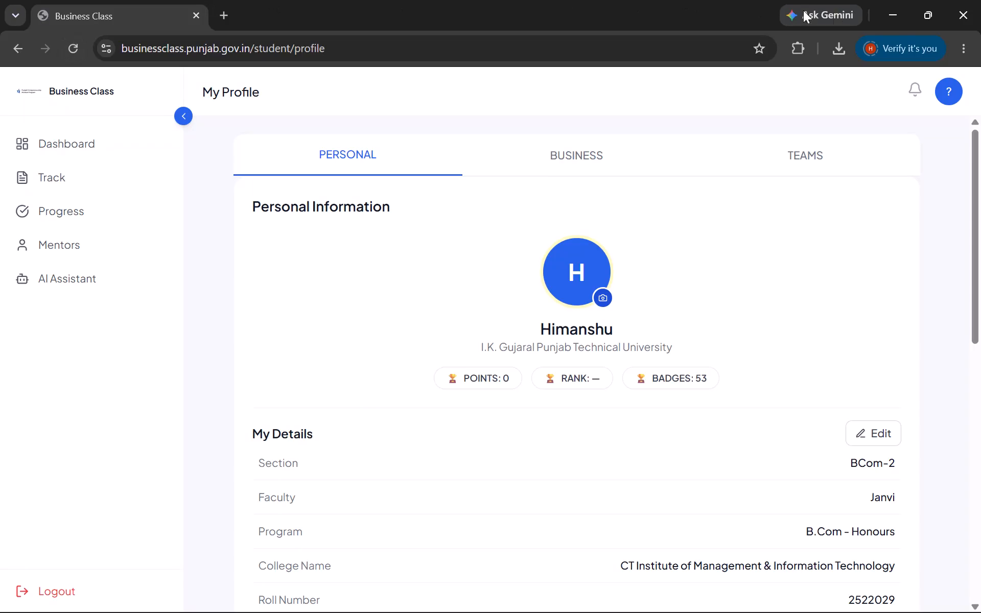
Minimize the browser and presentation windows and launch Kuro from the desktop.
{"action": "left_click", "coordinate": [895, 12]}
{"action": "left_click", "coordinate": [895, 12]}
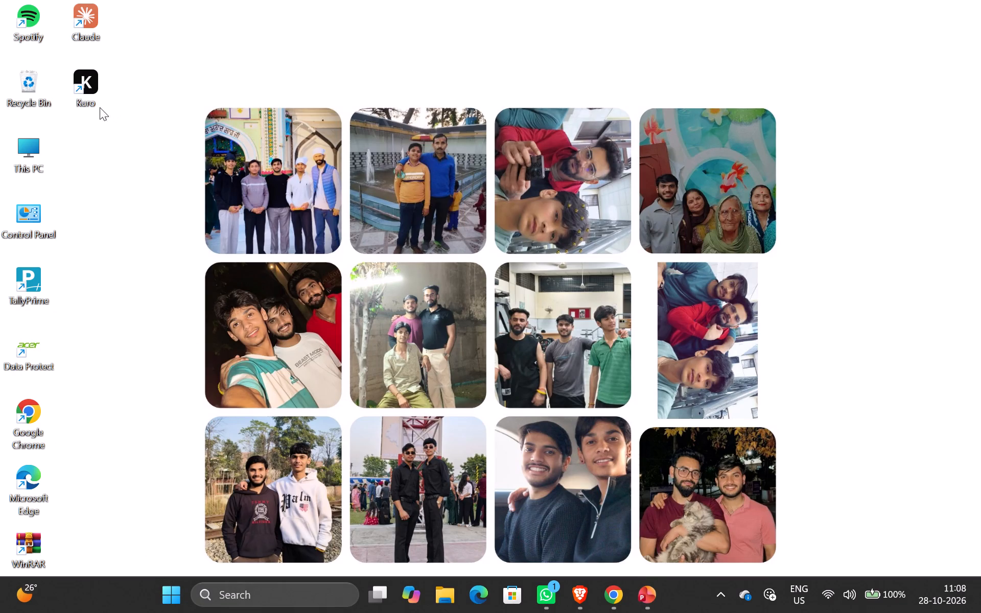
{"action": "double_click", "coordinate": [92, 90]}
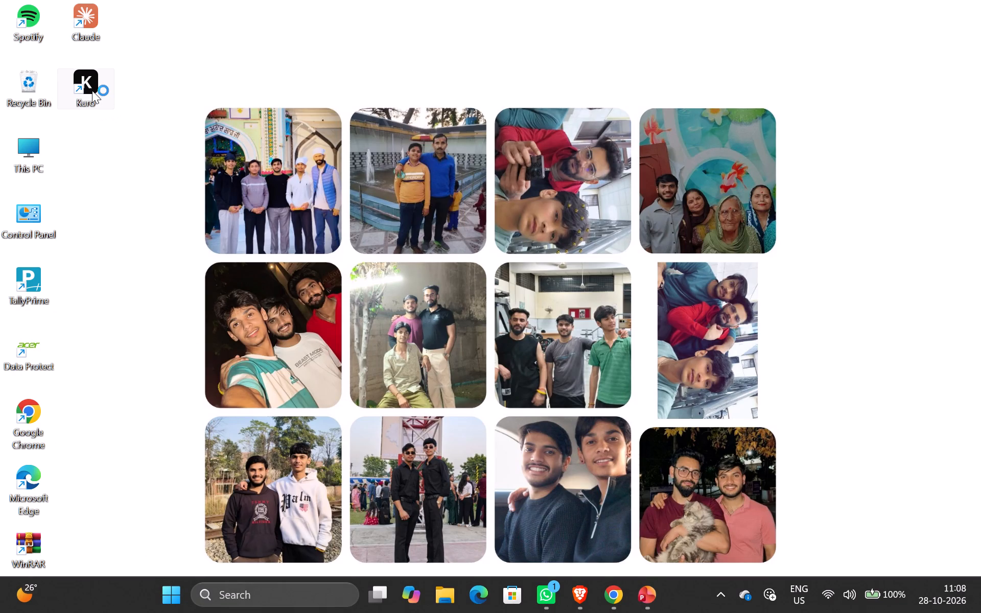